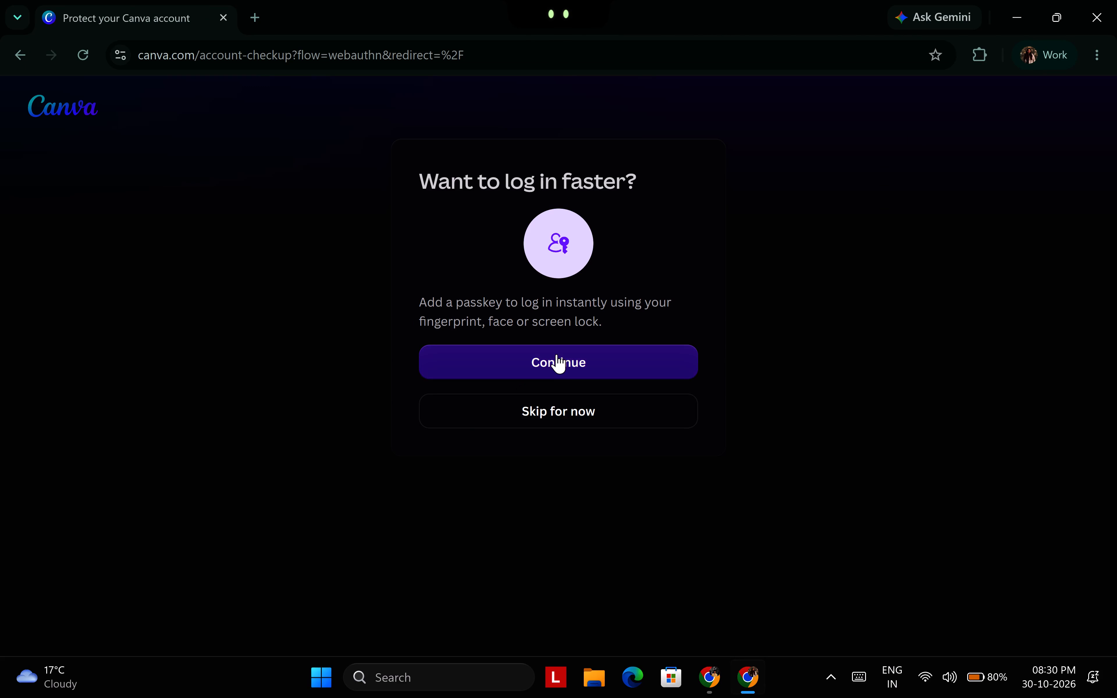
# Skip adding a passkey and continue to the Canva home page.
pyautogui.click(532, 412)
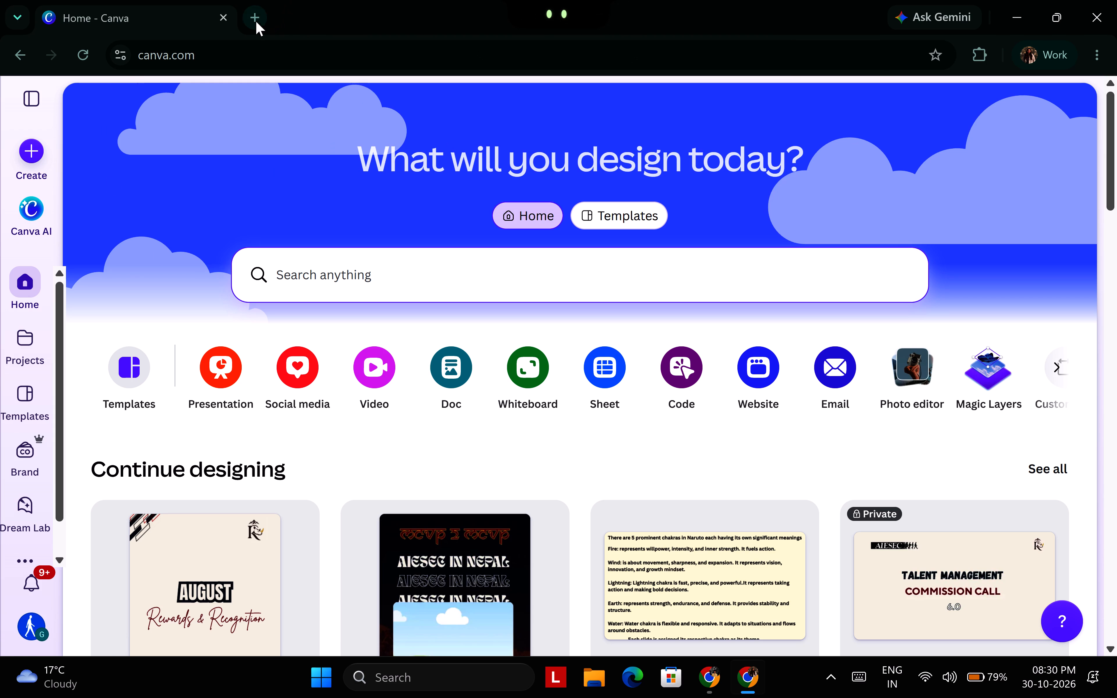
# Open a new browser tab to bring up the R&R Dashboard spreadsheet alongside the Canva design.
pyautogui.moveTo(251, 19); pyautogui.dragTo(248, 19)
pyautogui.click(1061, 110)
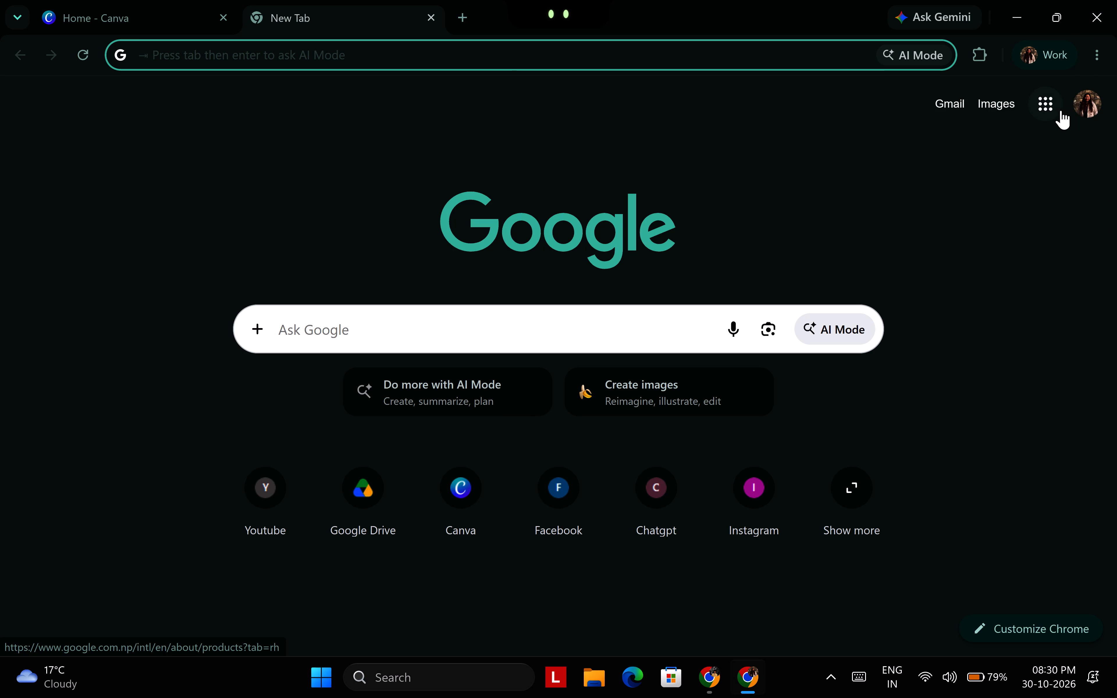
# Open Google Sheets in the new browser tab to reach the list of recent spreadsheets.
pyautogui.click(1054, 321)
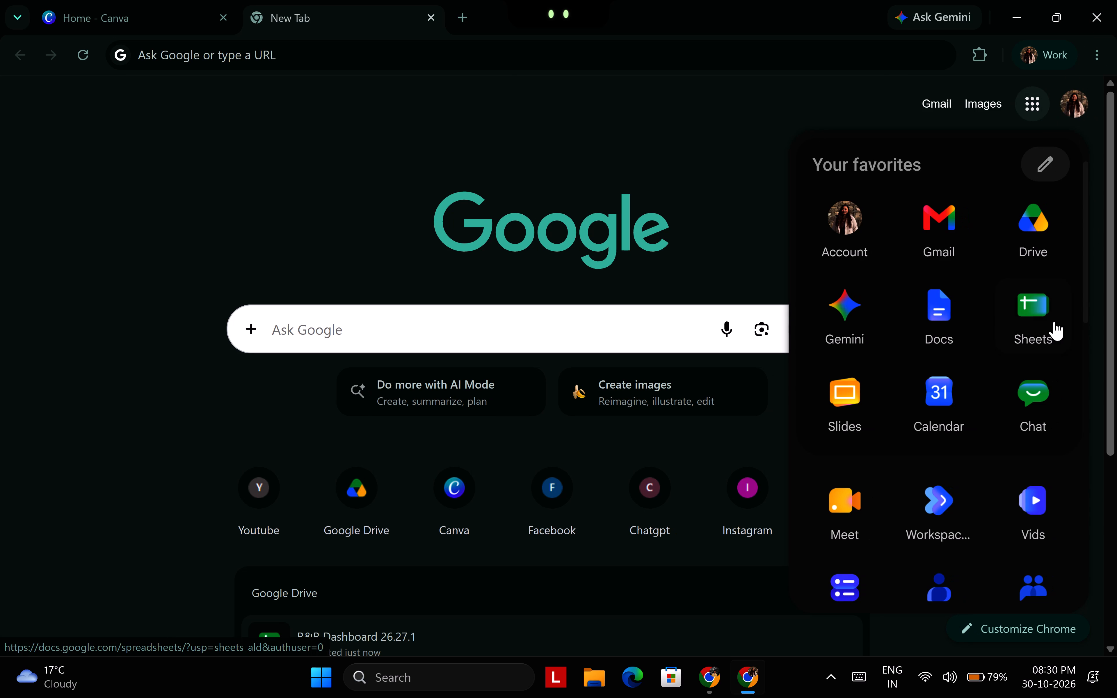
pyautogui.click(115, 6)
pyautogui.click(284, 0)
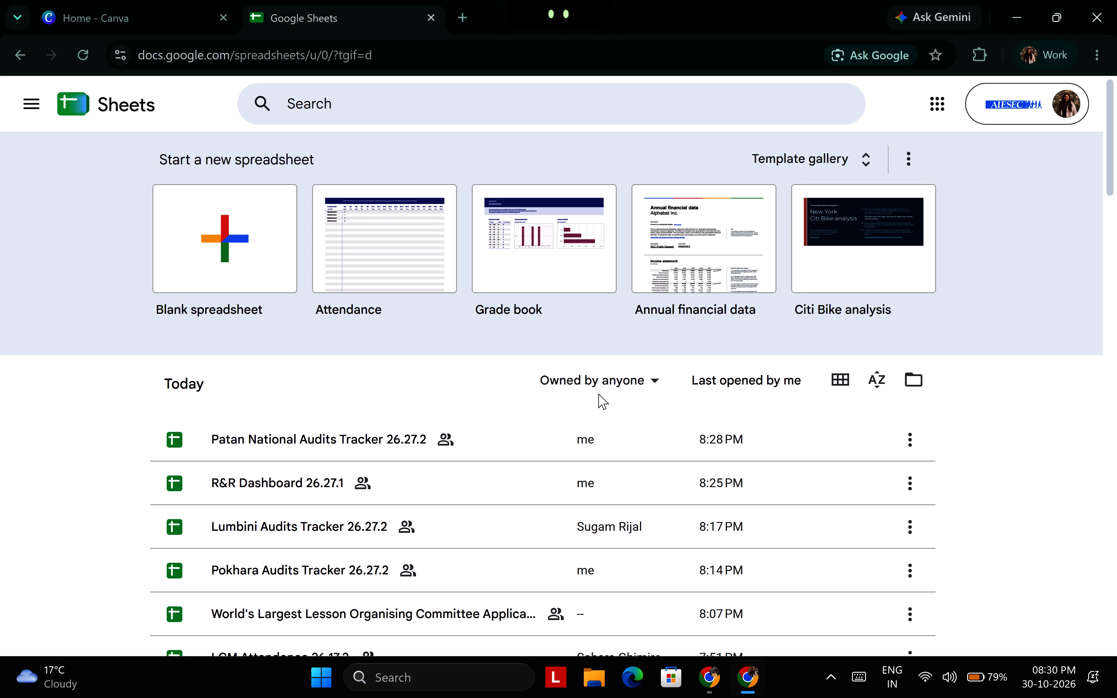
# Raise the display brightness to slightly above half.
pyautogui.click(997, 687)
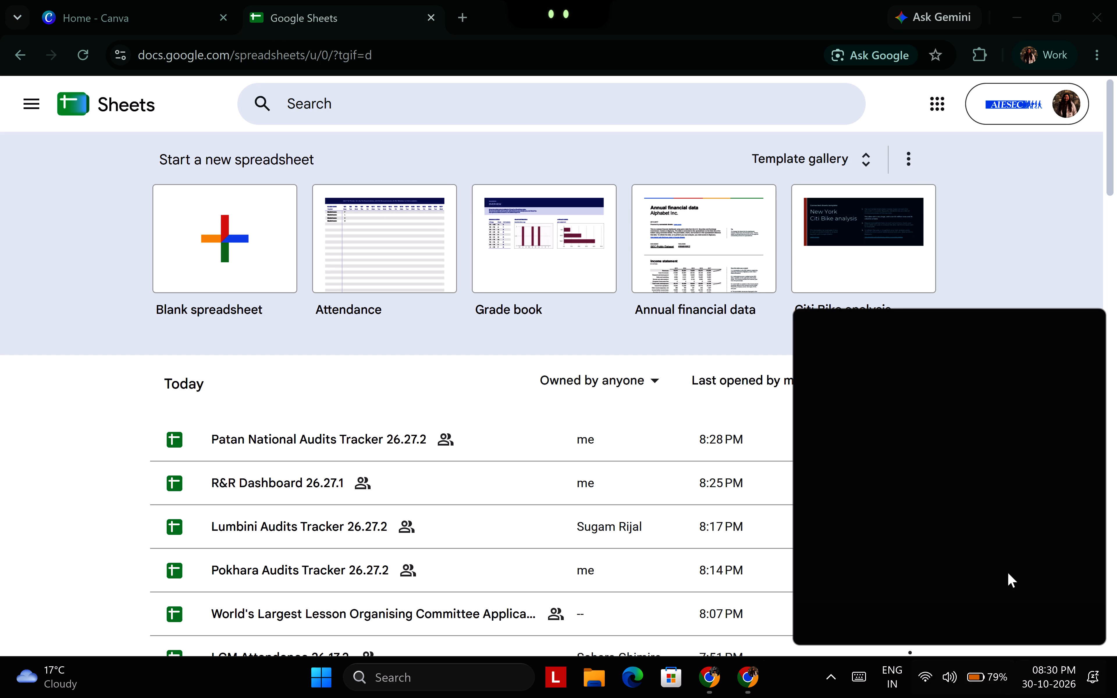
pyautogui.click(855, 523)
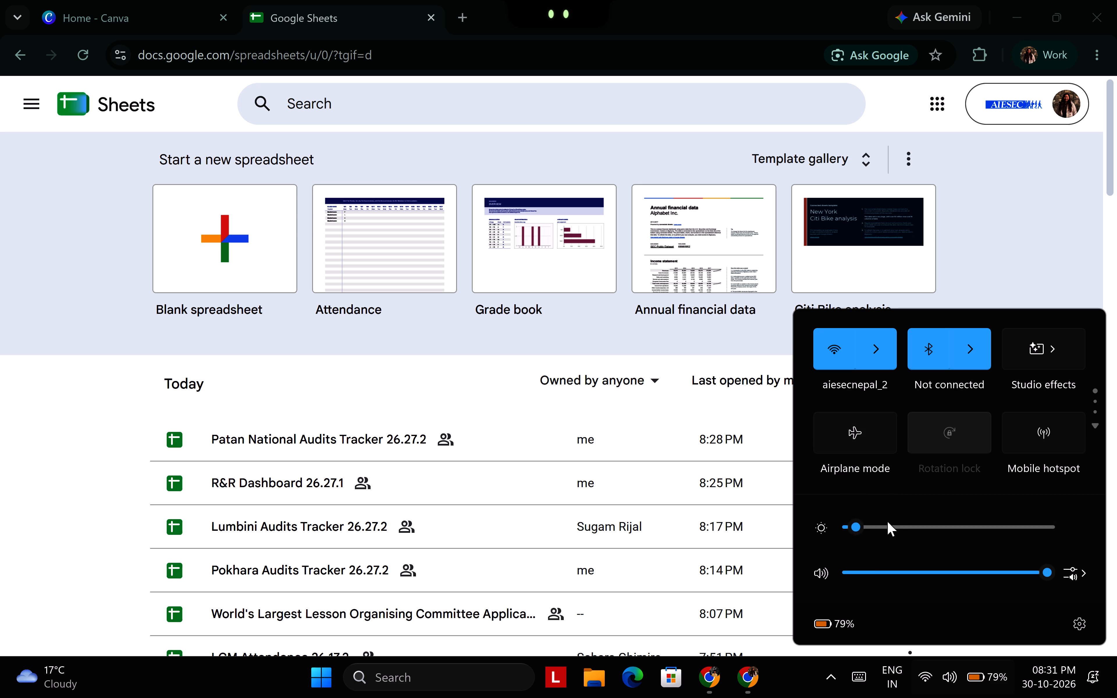
pyautogui.click(902, 527)
pyautogui.click(957, 523)
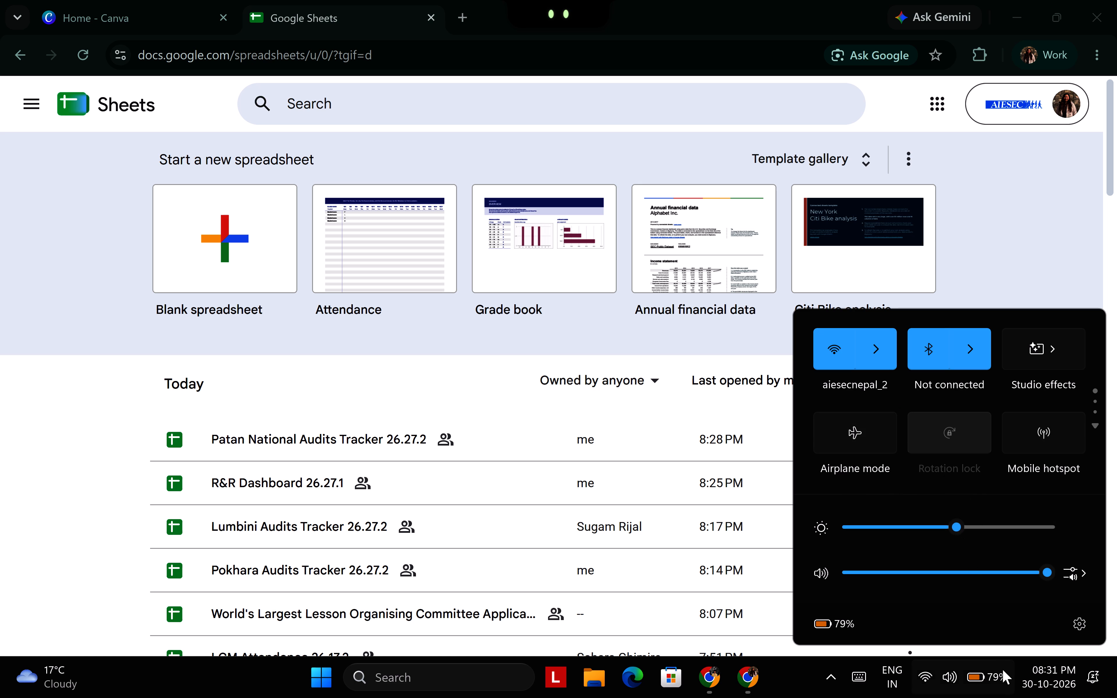
pyautogui.click(988, 691)
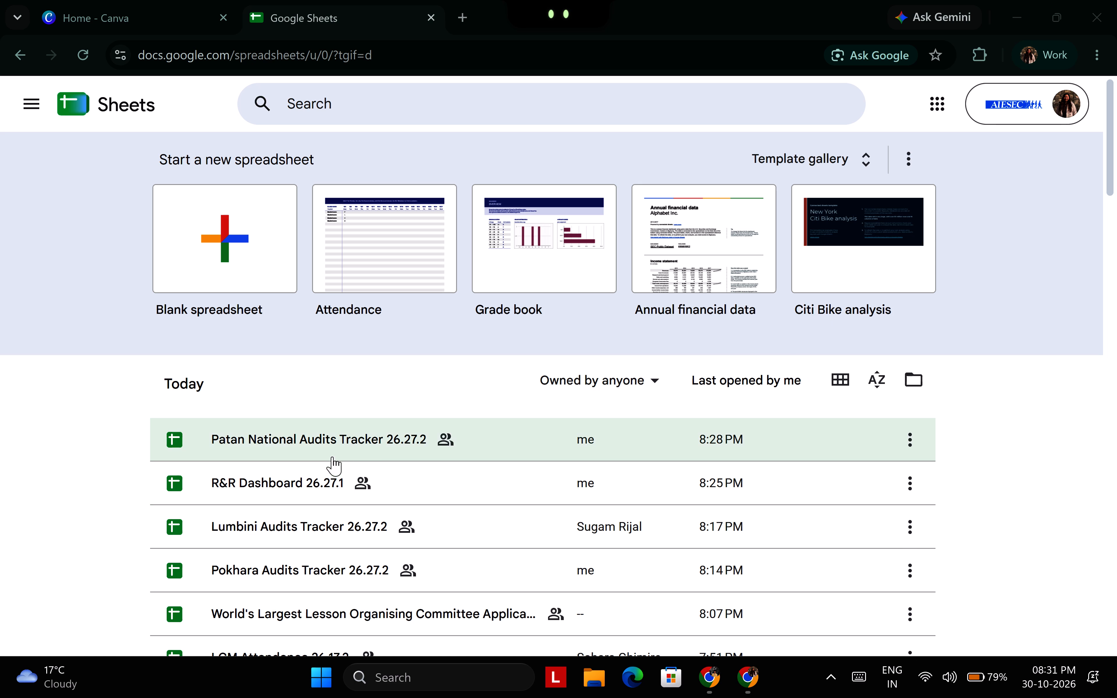
# Open the R&R Dashboard 26.27.1 spreadsheet from today's recent files.
pyautogui.doubleClick(345, 478)
# Return to the Canva home page and open the MC August RnR design.
pyautogui.click(48, 0)
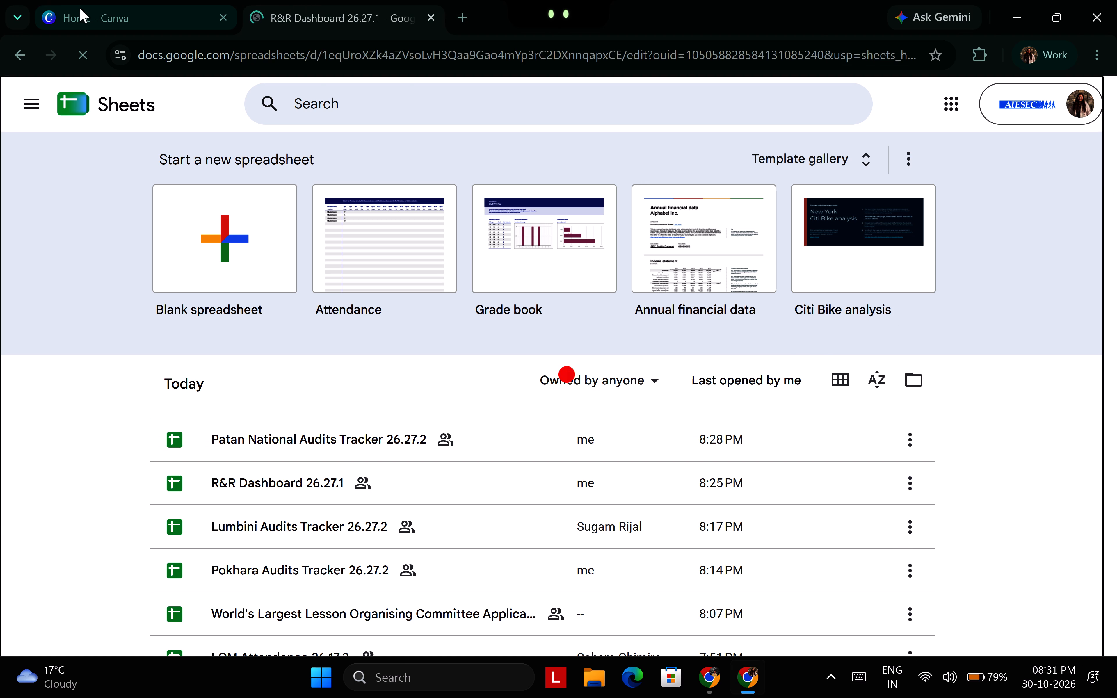
pyautogui.doubleClick(230, 598)
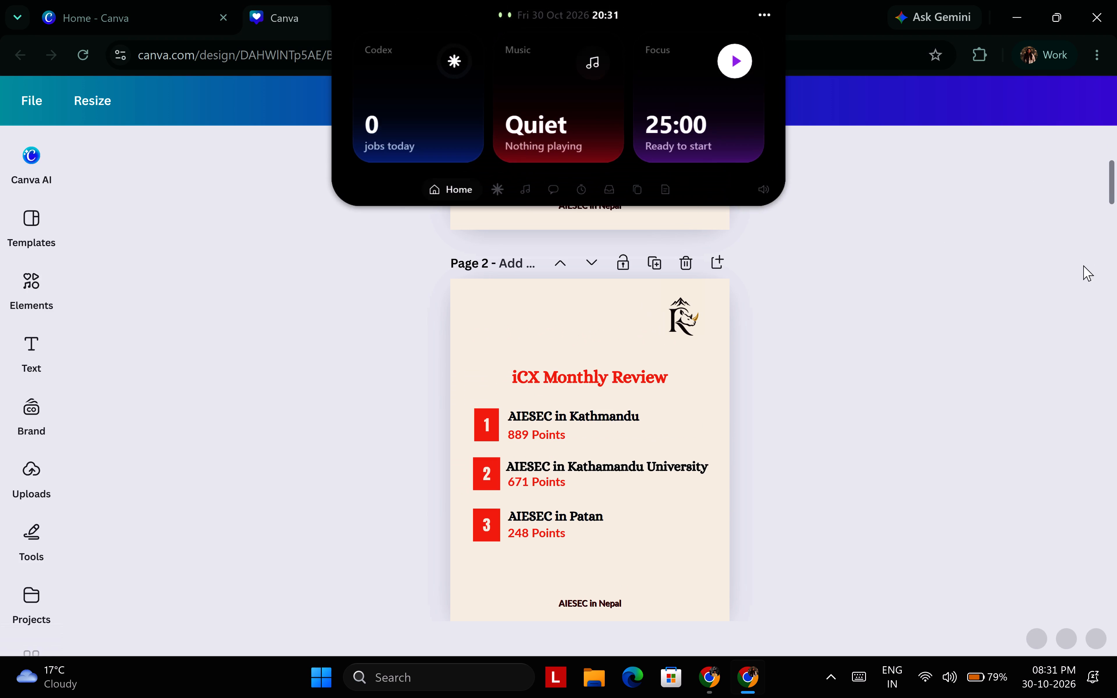
# Detach the R&R Dashboard spreadsheet into its own window and arrange it side by side with the Canva design, each filling half the screen.
pyautogui.moveTo(452, 12); pyautogui.dragTo(554, 162)
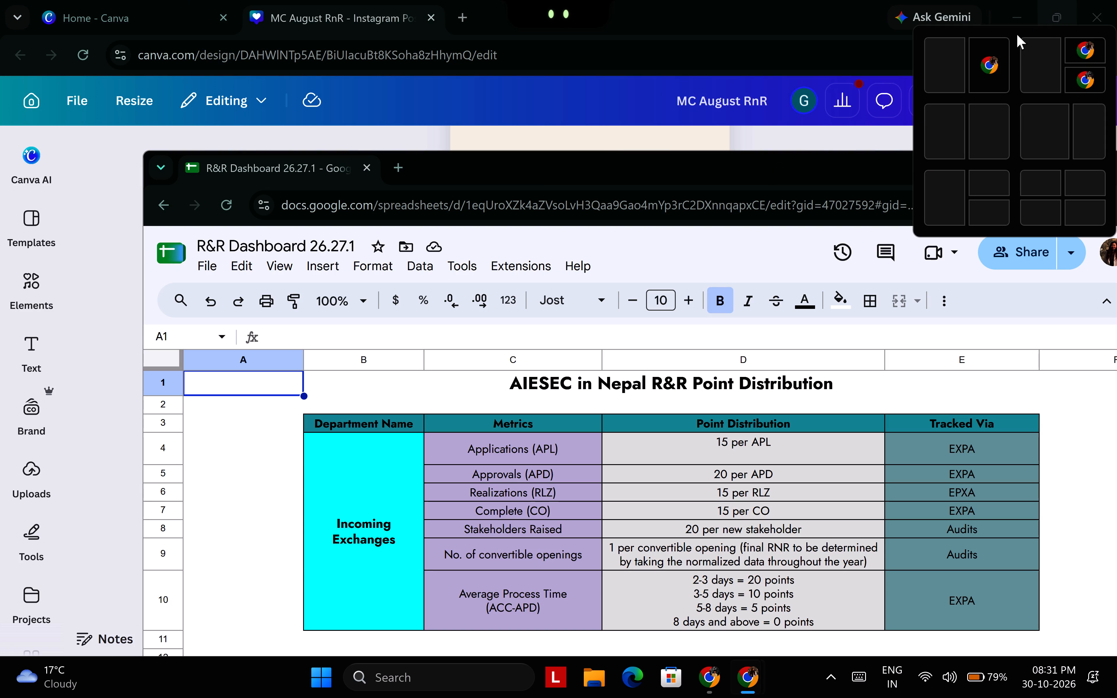
pyautogui.click(958, 63)
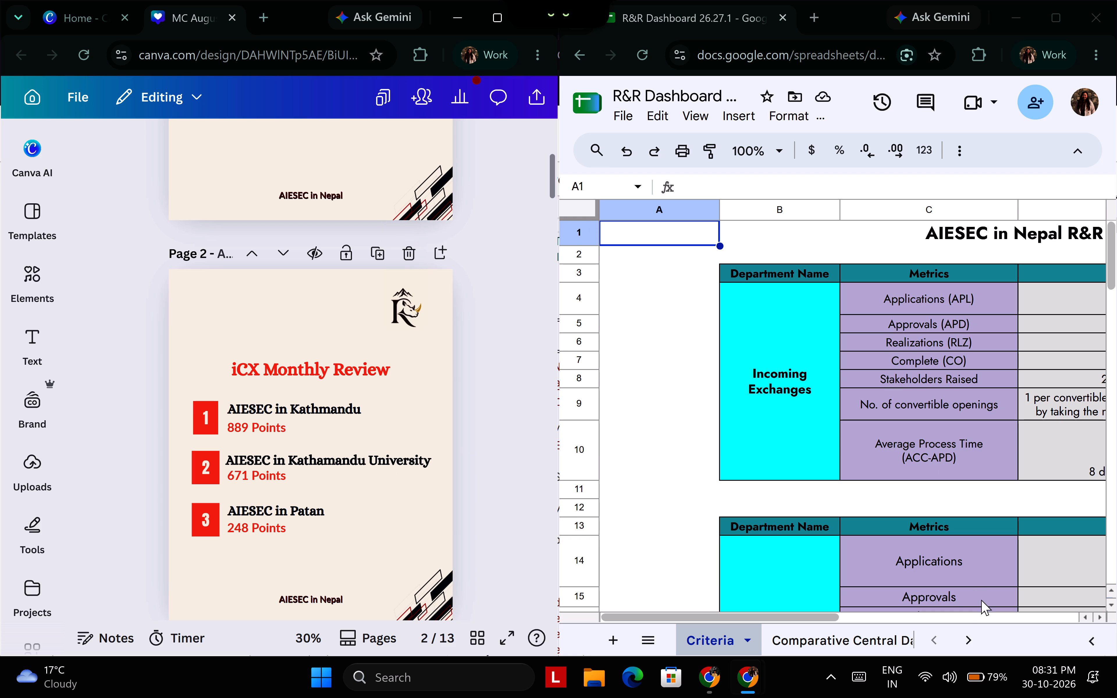
# Go to the R&R Points: AiK sheet in the dashboard and dismiss the notice about the window size.
pyautogui.scroll(-1, 882, 375)
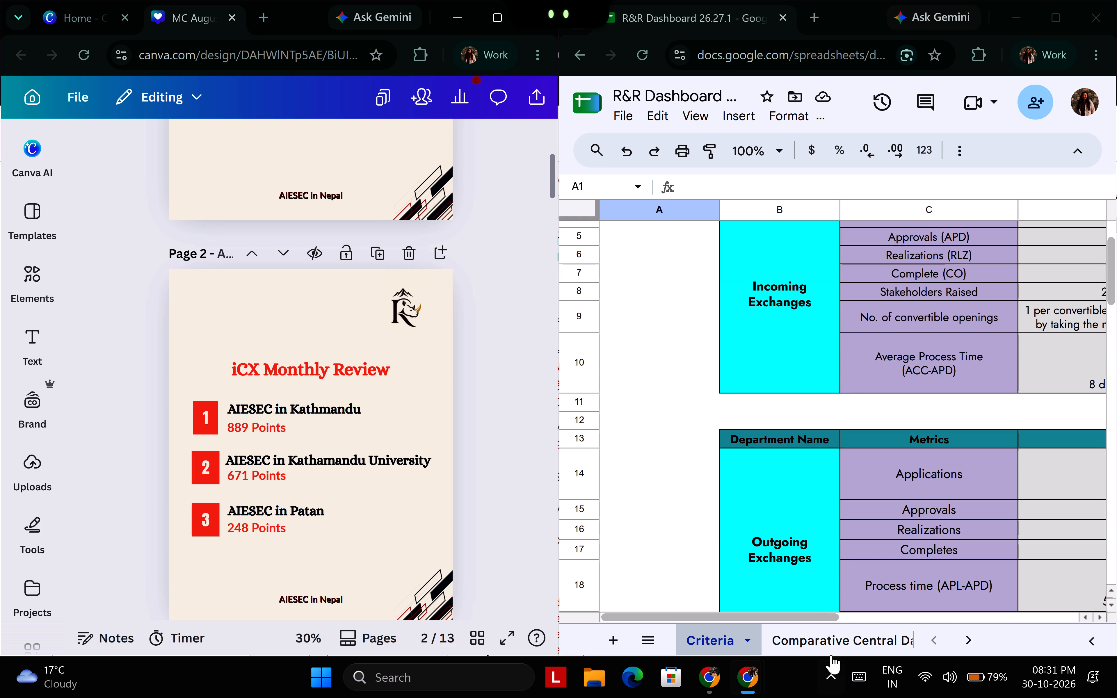
pyautogui.click(966, 638)
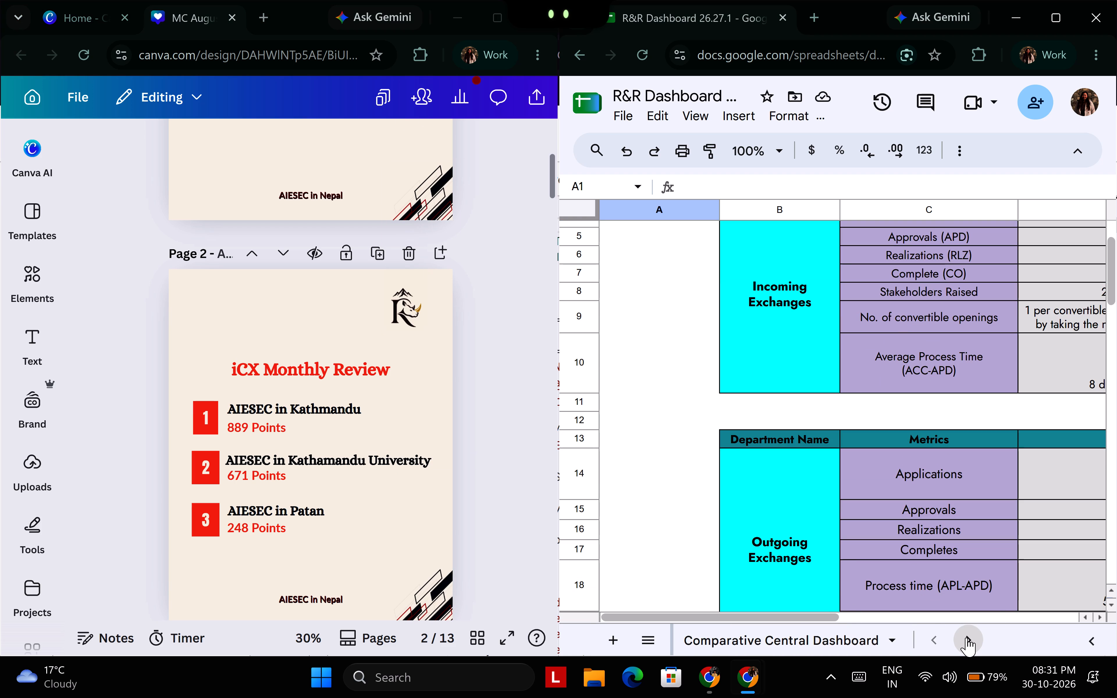
pyautogui.click(974, 635)
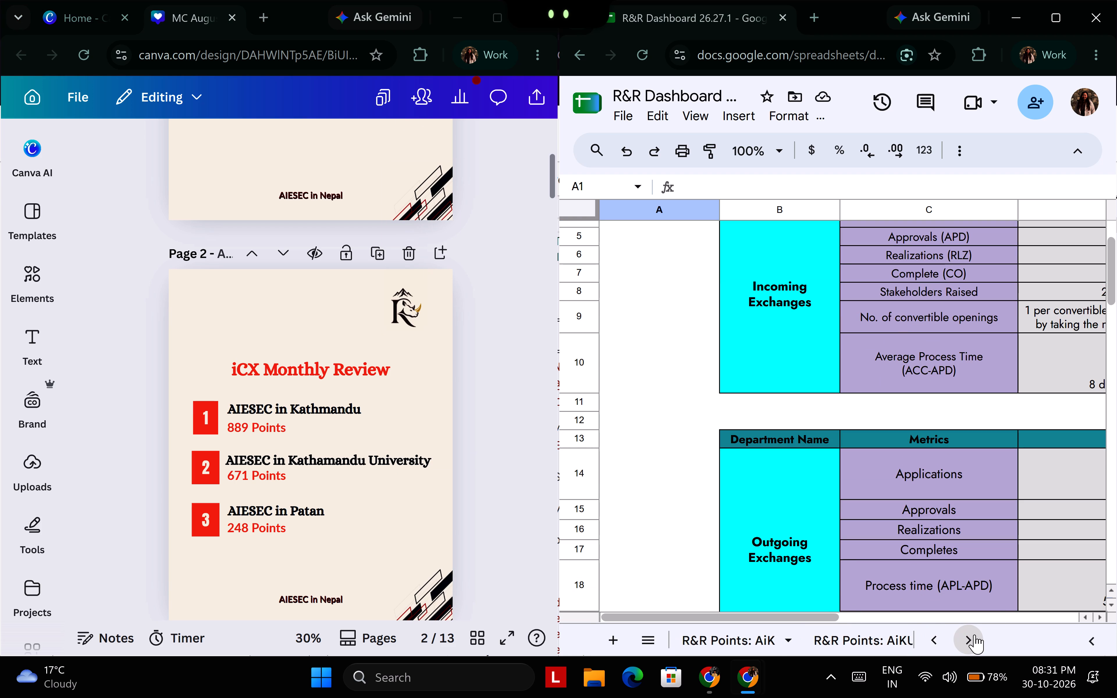
pyautogui.click(766, 647)
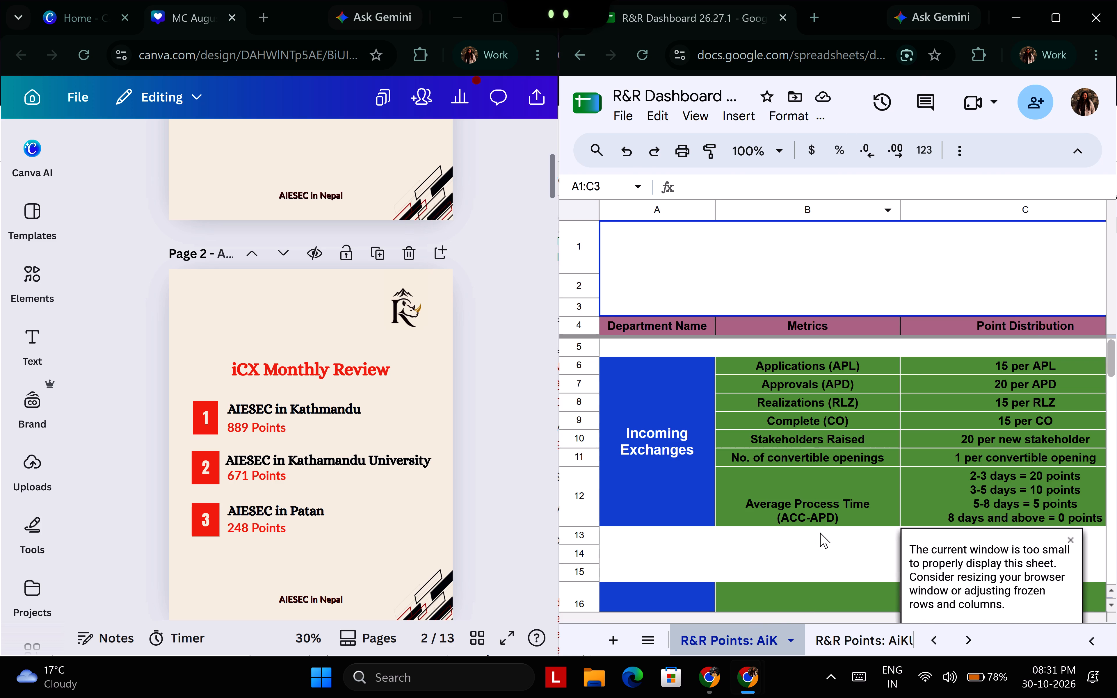
pyautogui.click(1067, 540)
# Open the zoom level setting for the R&R Points: AiK sheet.
pyautogui.moveTo(757, 166); pyautogui.dragTo(756, 163)
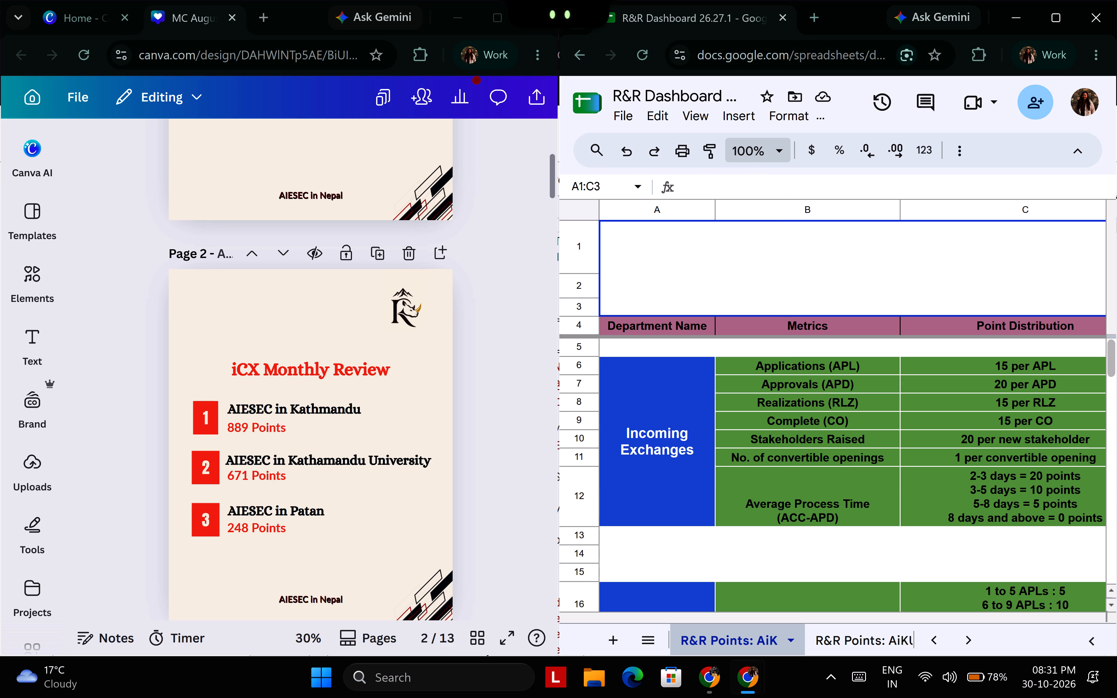
# Examine the September Incoming Exchanges points on the R&R Points: AiK sheet at 75% zoom.
pyautogui.click(759, 154)
pyautogui.click(772, 183)
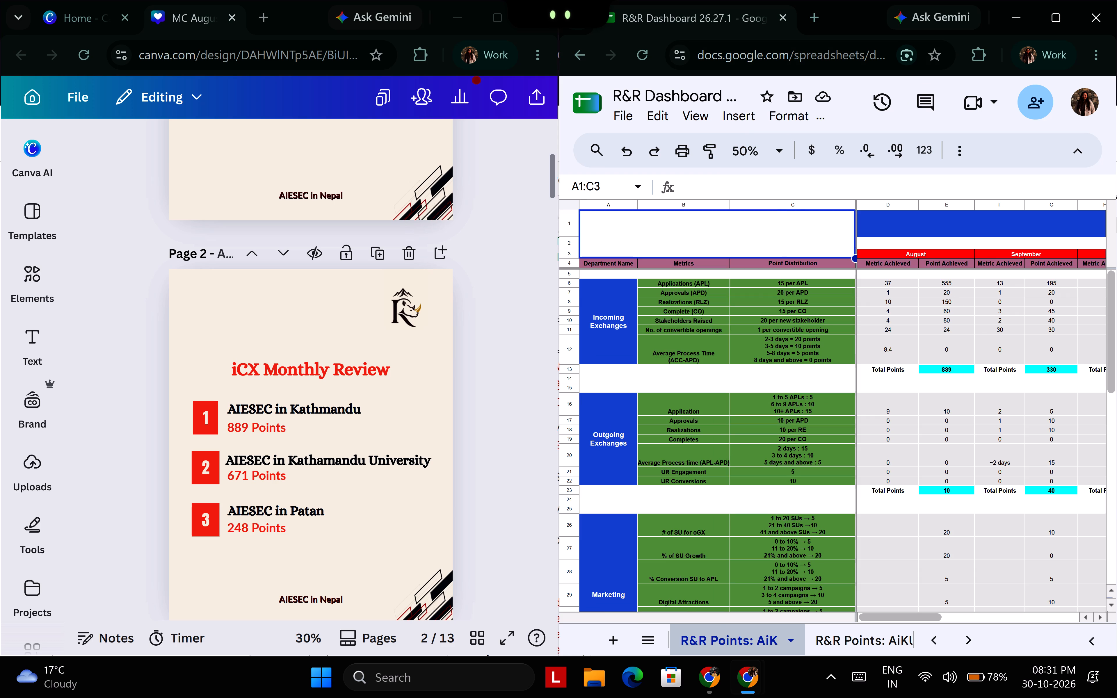
pyautogui.click(757, 148)
pyautogui.click(765, 210)
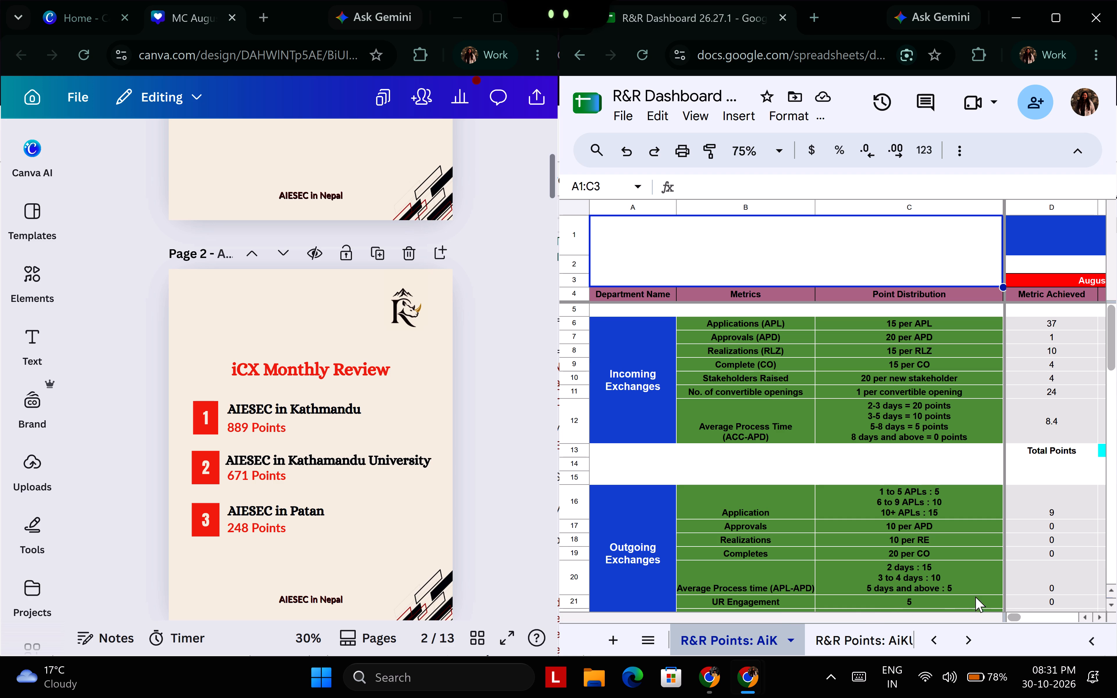
pyautogui.moveTo(1019, 616); pyautogui.dragTo(1040, 623)
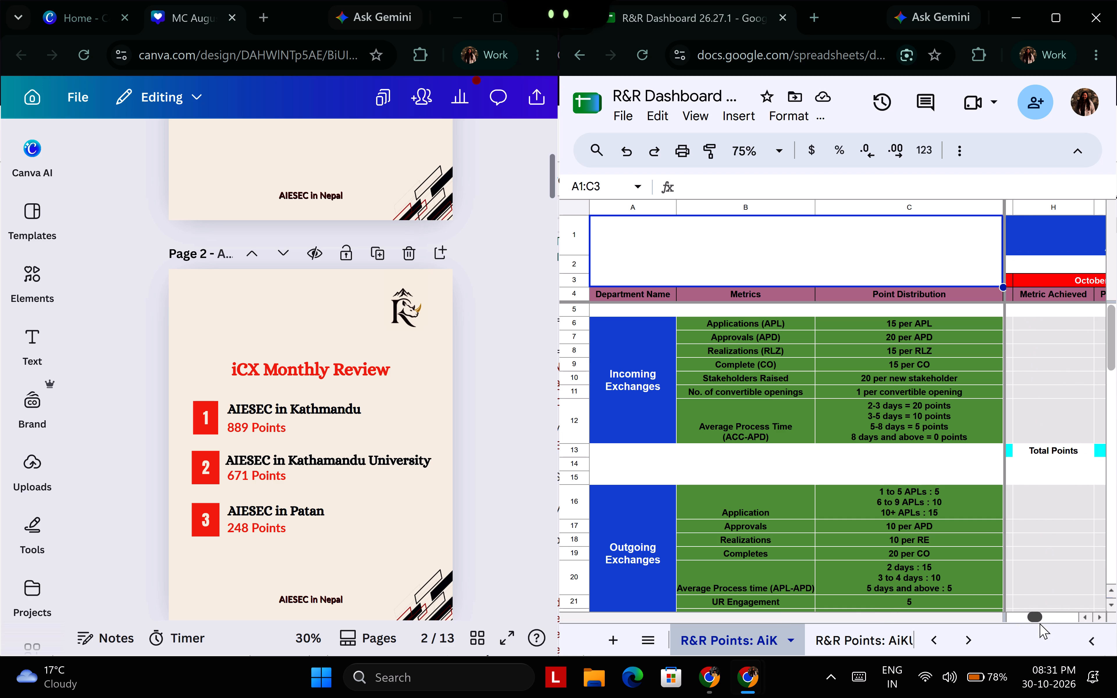
pyautogui.moveTo(1040, 623); pyautogui.dragTo(1035, 626)
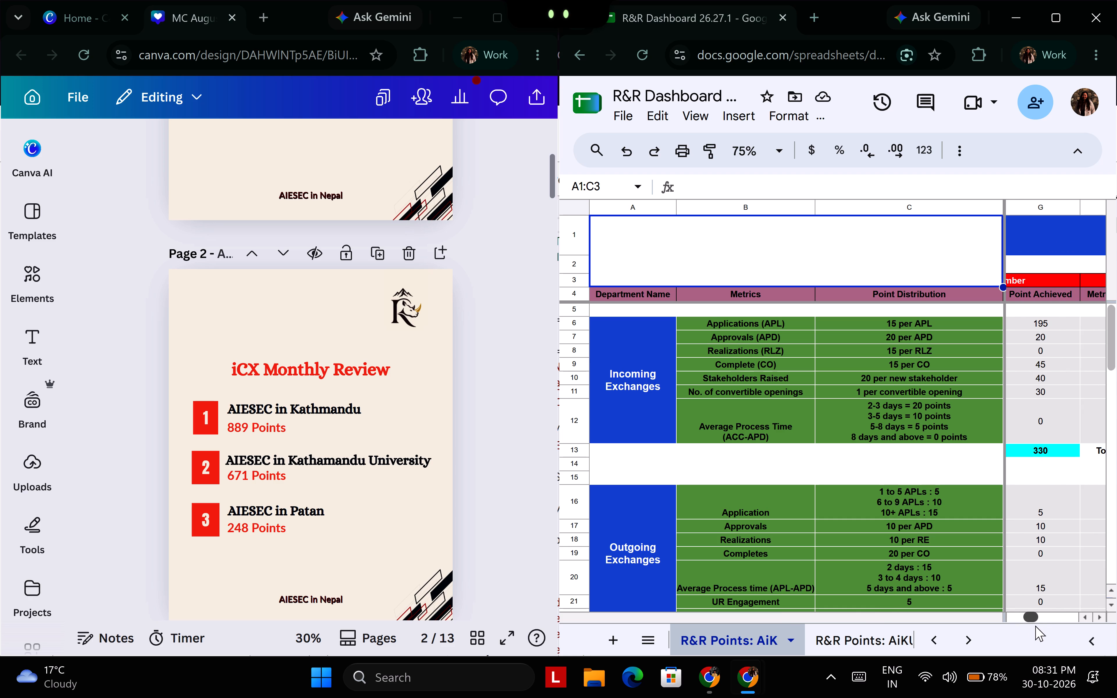
pyautogui.moveTo(1035, 626); pyautogui.dragTo(1036, 628)
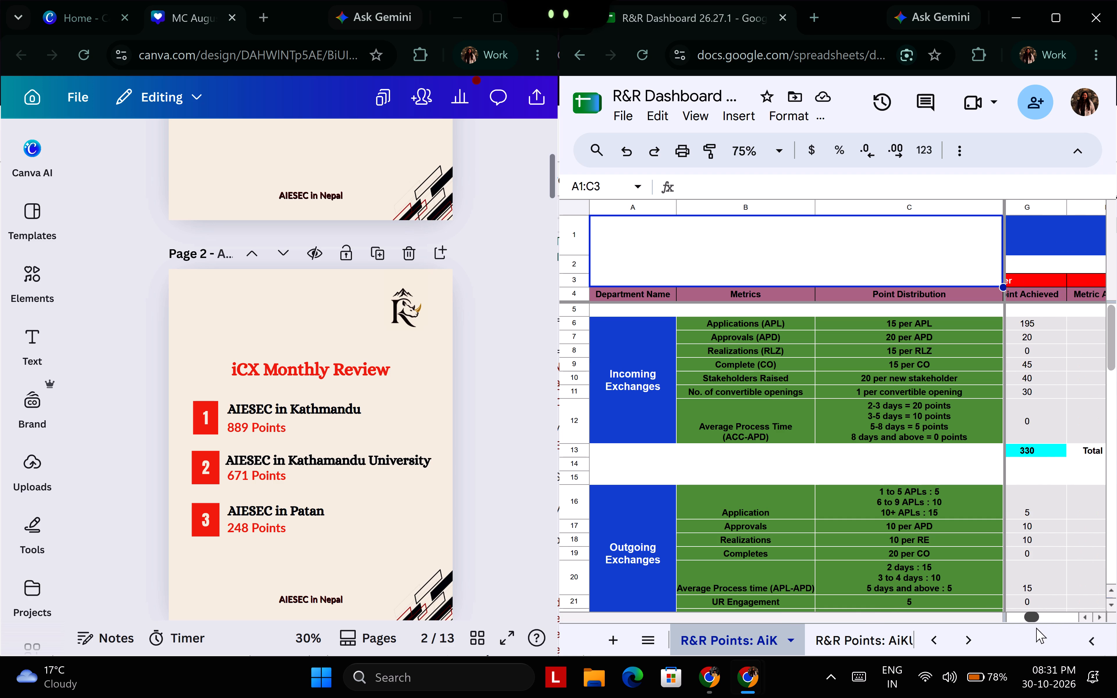
pyautogui.moveTo(1036, 628); pyautogui.dragTo(1033, 627)
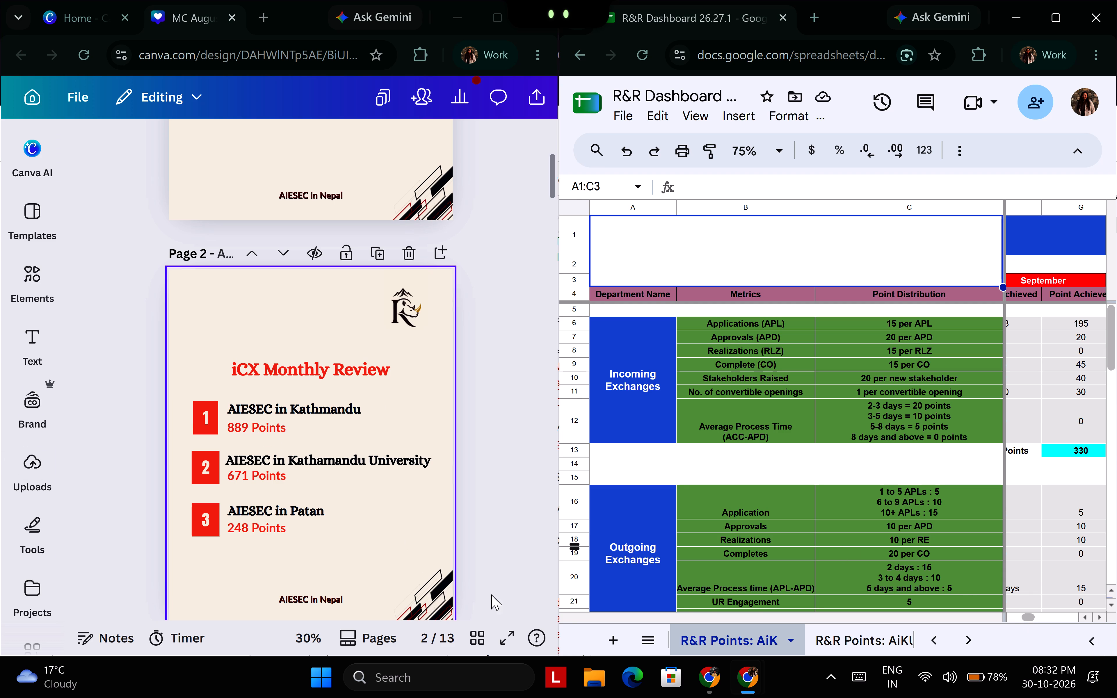
# Using the September Incoming Exchanges total on the R&R Points: AiKU sheet, set AIESEC in Kathamandu University's score on page 2 to 261 Points.
pyautogui.click(874, 640)
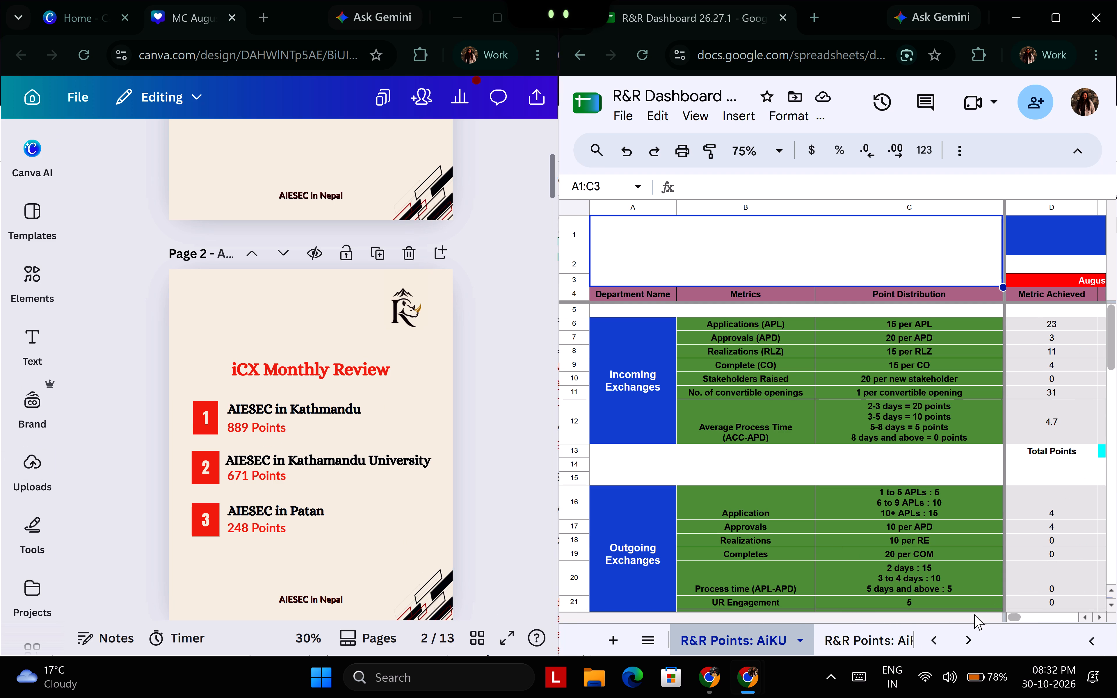
pyautogui.moveTo(1016, 615); pyautogui.dragTo(1031, 617)
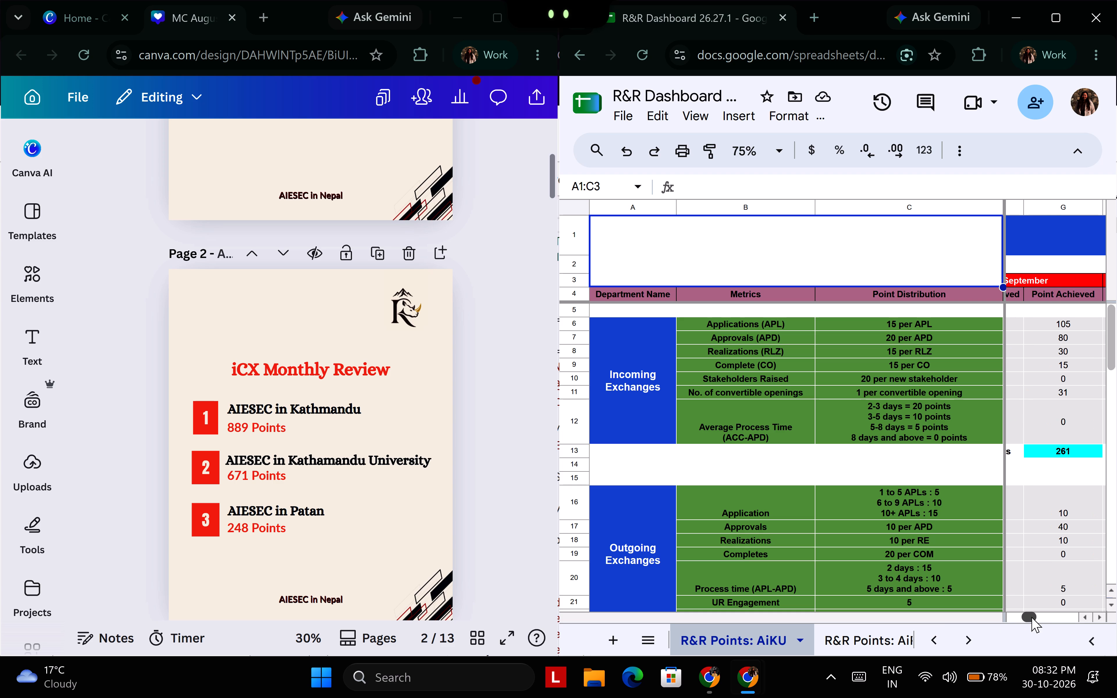
pyautogui.moveTo(1031, 617); pyautogui.dragTo(1021, 624)
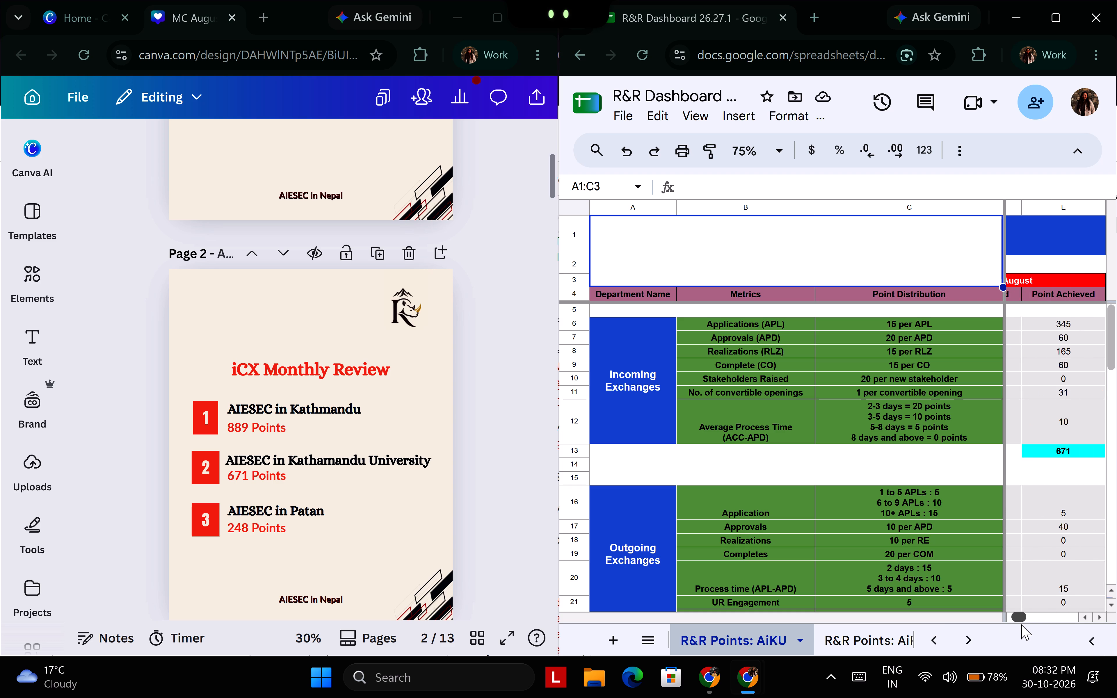
pyautogui.moveTo(1021, 624); pyautogui.dragTo(1032, 628)
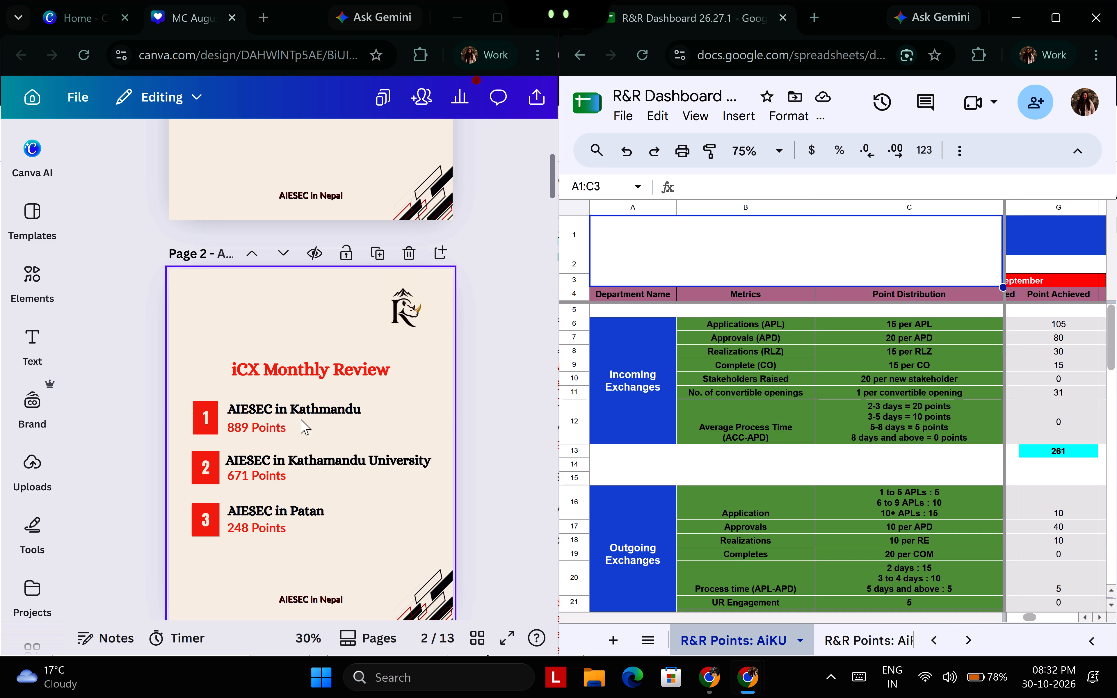
pyautogui.click(241, 480)
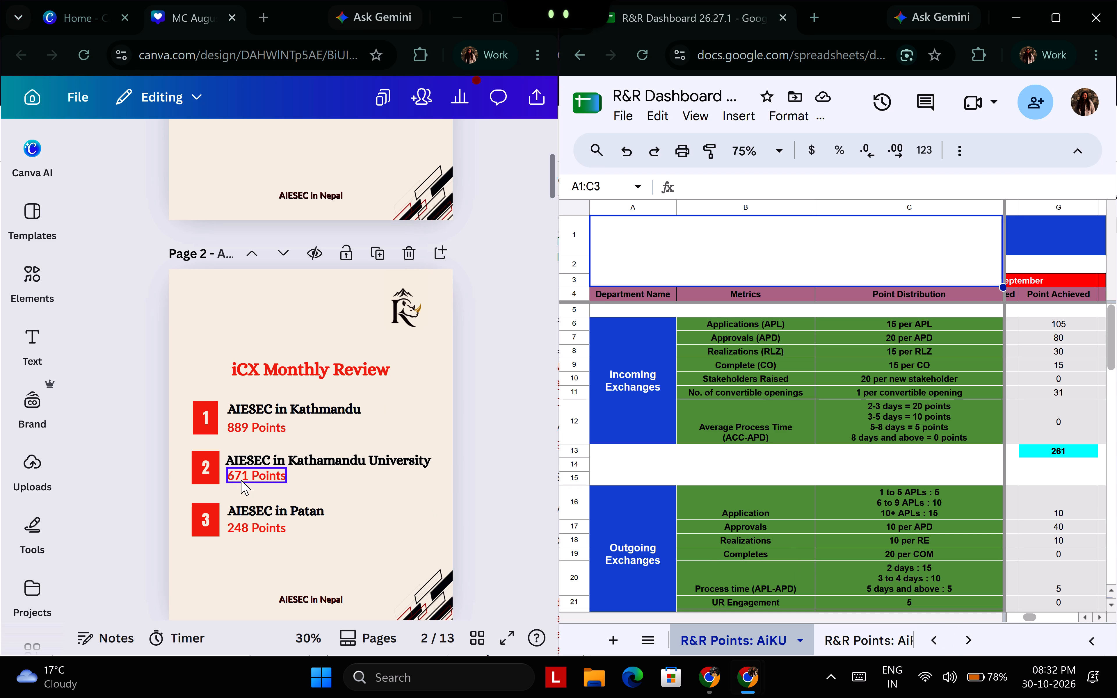
pyautogui.doubleClick(241, 473)
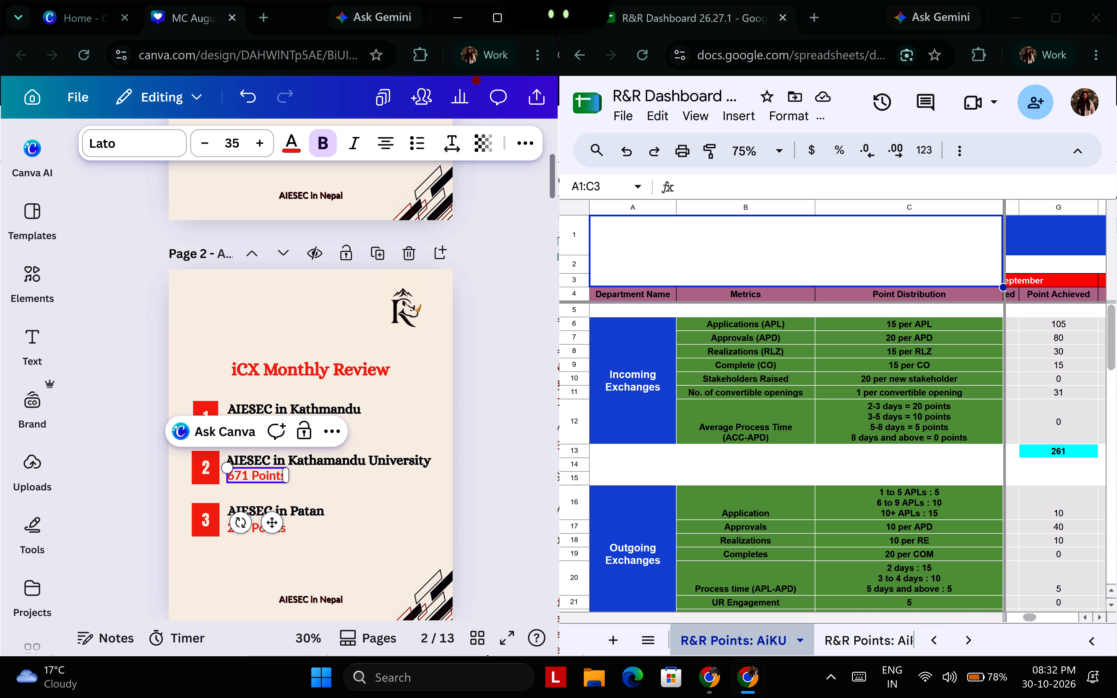
pyautogui.press('BackSpace')
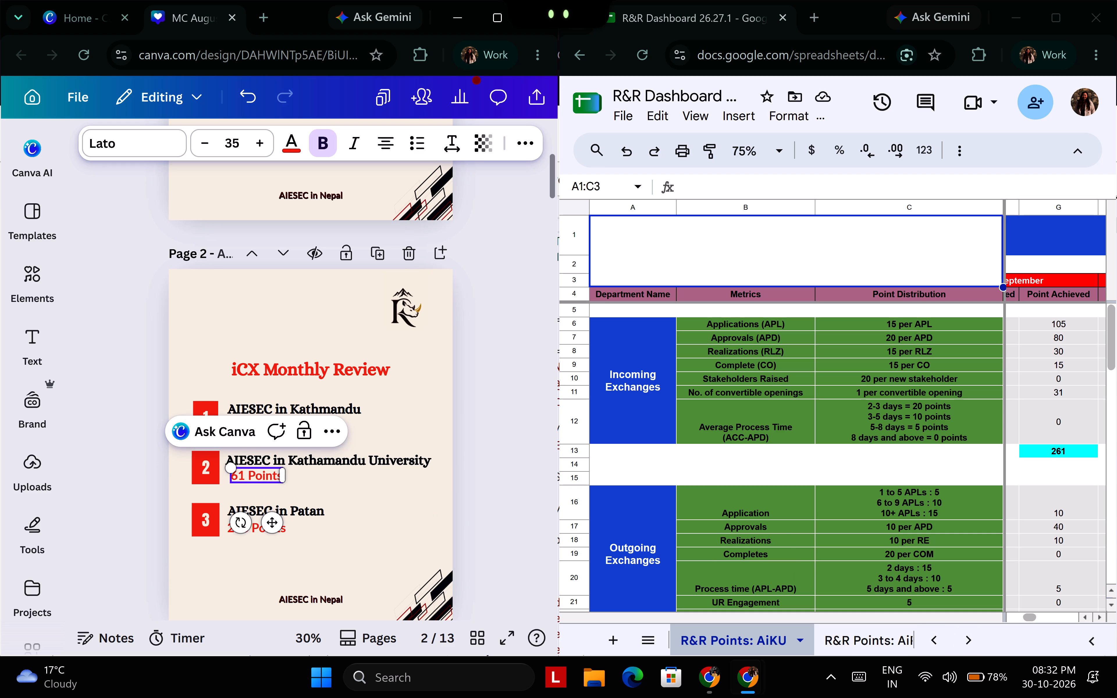
pyautogui.press('BackSpace')
pyautogui.press('3')
pyautogui.press('BackSpace')
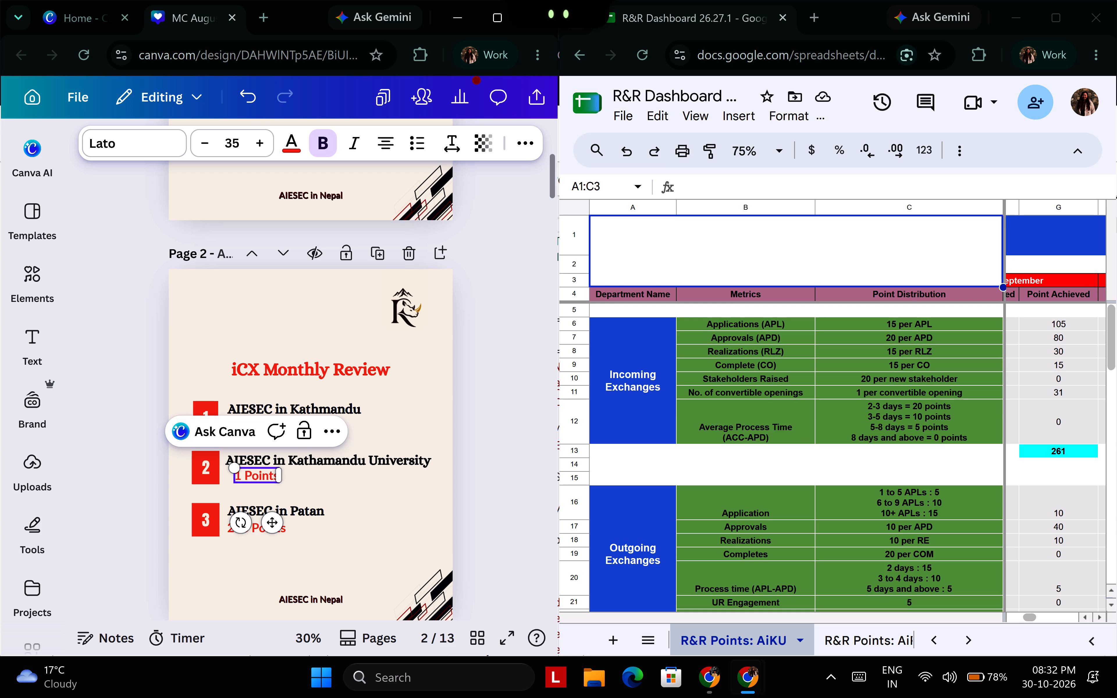
pyautogui.write('26')
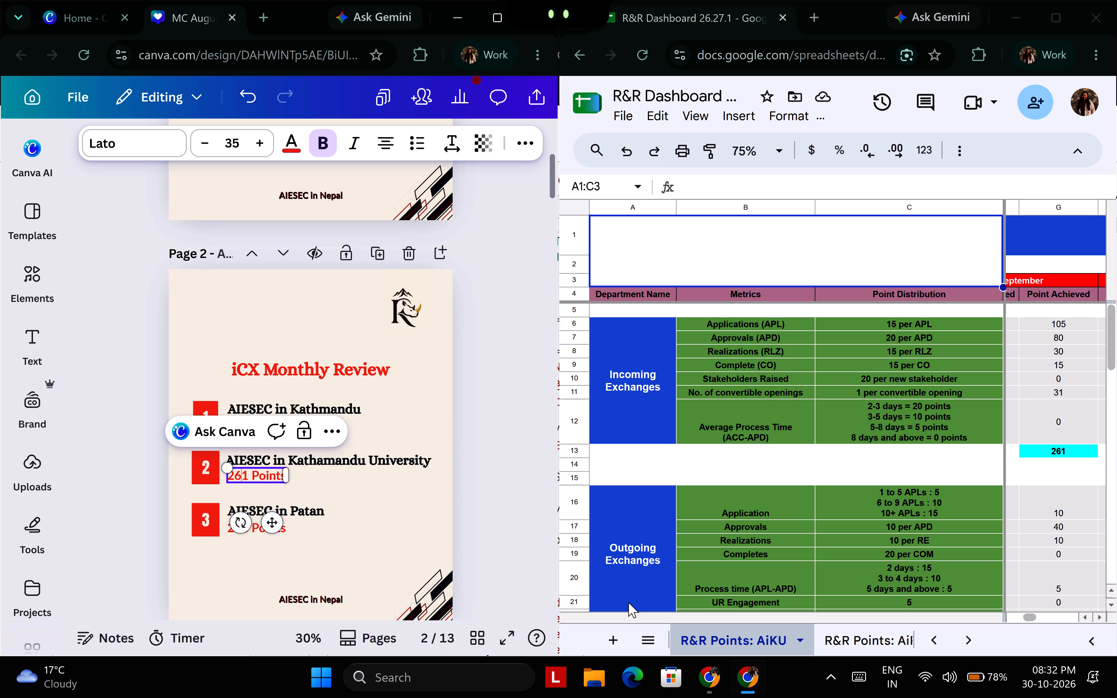
pyautogui.click(443, 412)
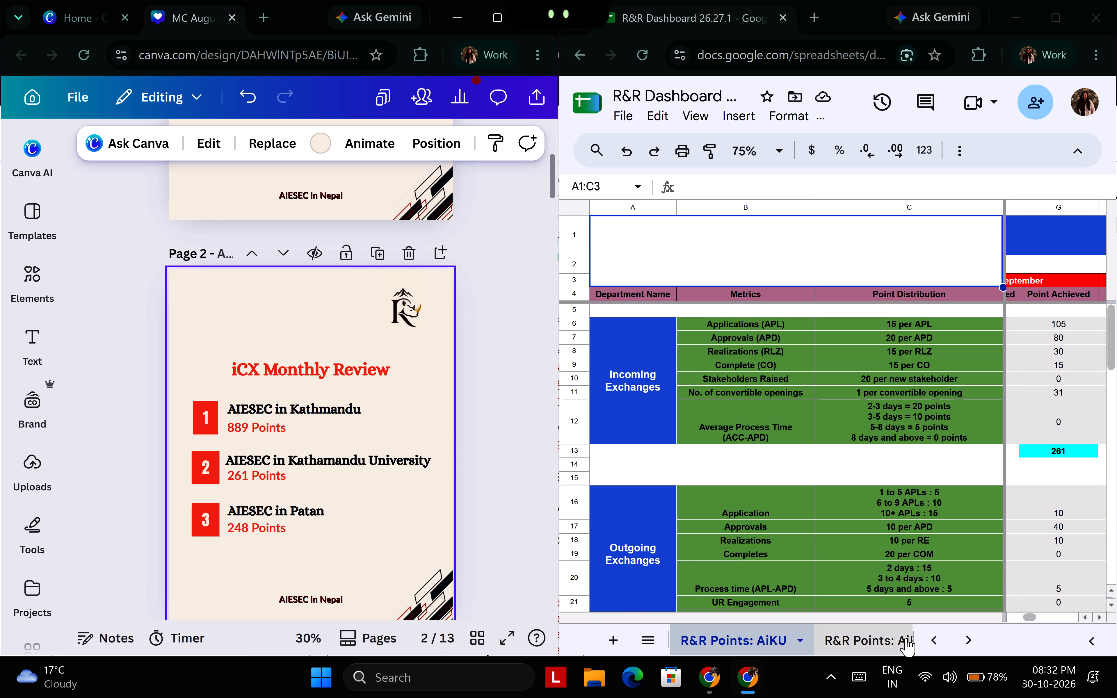
# Check the September Incoming Exchanges total on the R&R Points: AiPatan sheet.
pyautogui.click(897, 636)
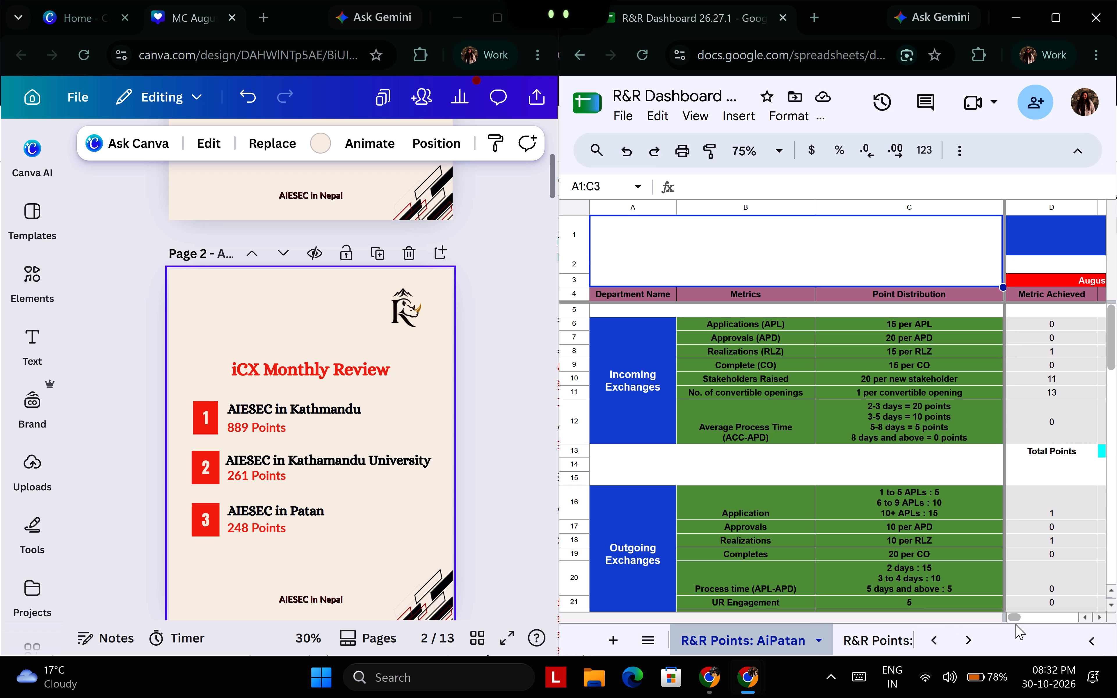
pyautogui.moveTo(1015, 624); pyautogui.dragTo(1023, 626)
pyautogui.moveTo(1017, 614); pyautogui.dragTo(1024, 613)
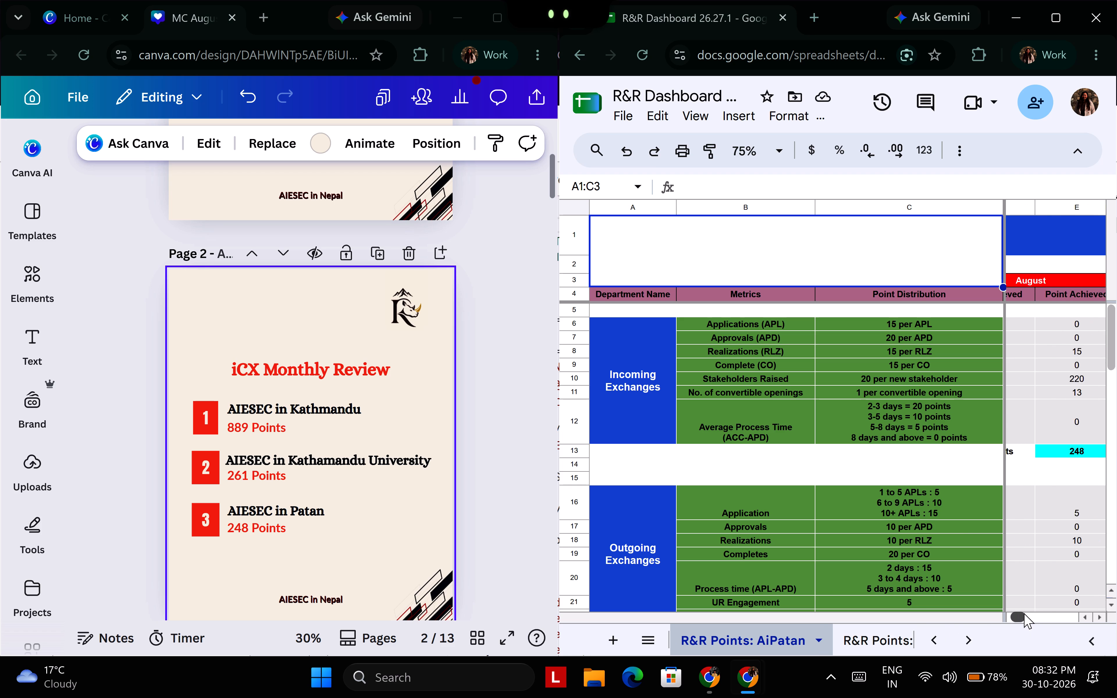
pyautogui.moveTo(1024, 613); pyautogui.dragTo(1030, 617)
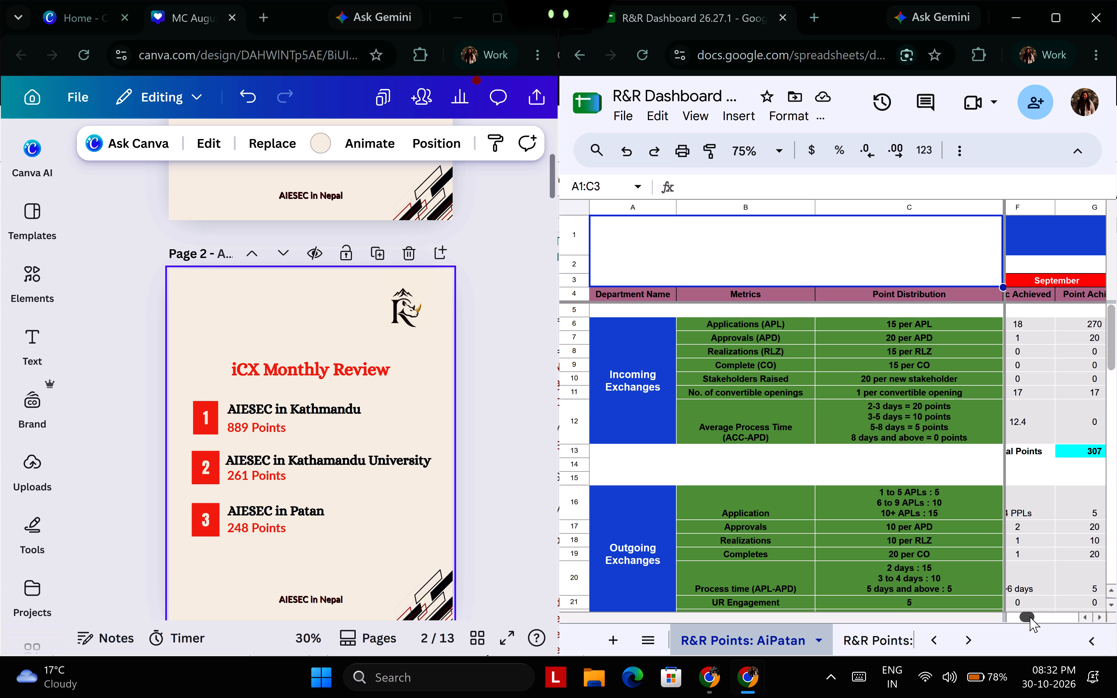
pyautogui.moveTo(1030, 617); pyautogui.dragTo(1027, 617)
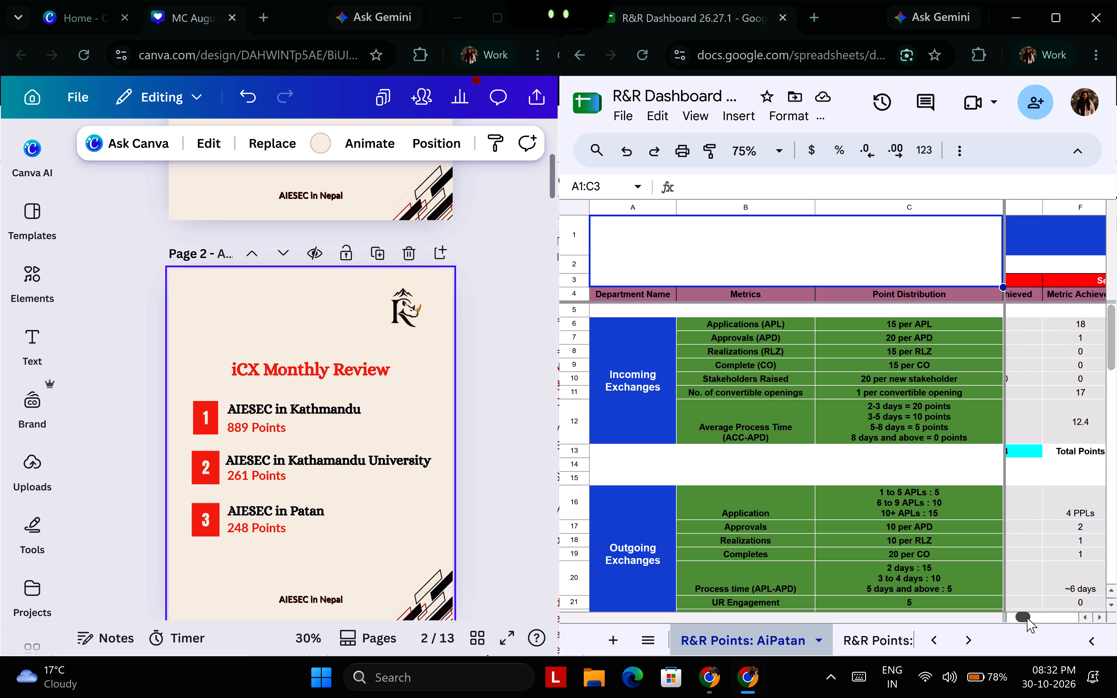
pyautogui.moveTo(1027, 617); pyautogui.dragTo(1032, 615)
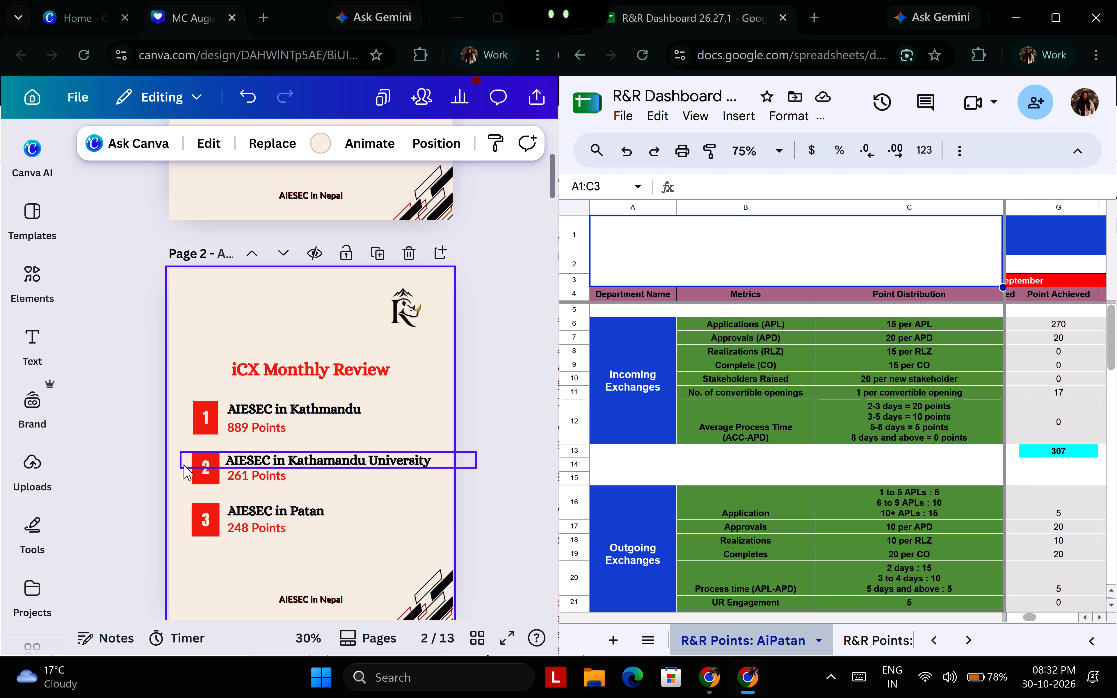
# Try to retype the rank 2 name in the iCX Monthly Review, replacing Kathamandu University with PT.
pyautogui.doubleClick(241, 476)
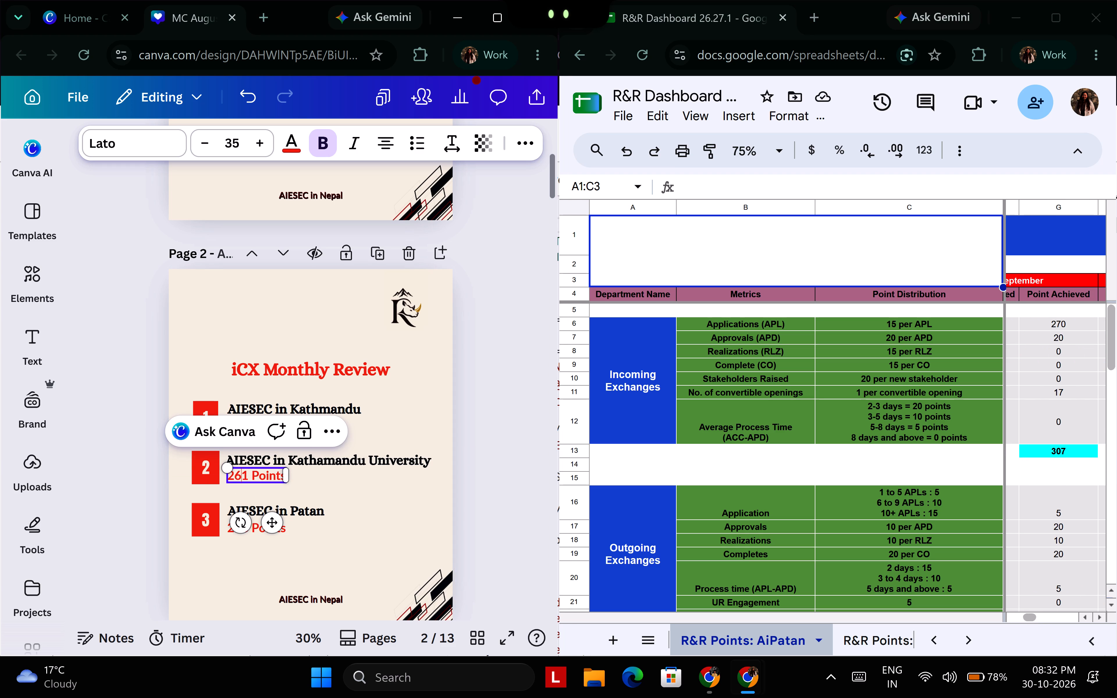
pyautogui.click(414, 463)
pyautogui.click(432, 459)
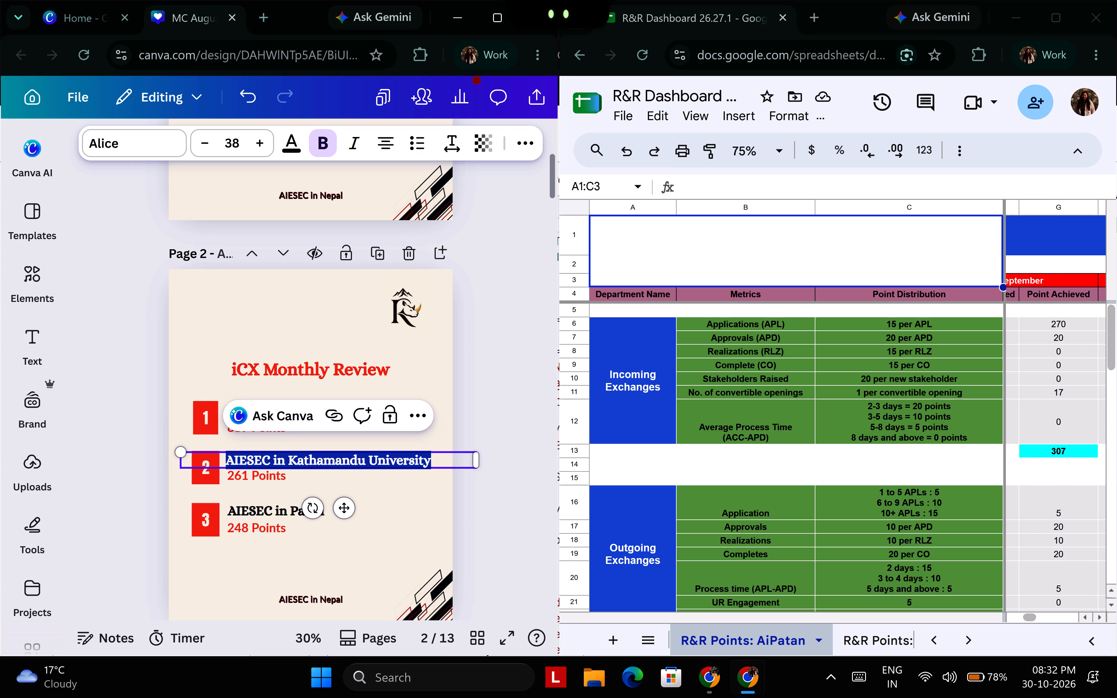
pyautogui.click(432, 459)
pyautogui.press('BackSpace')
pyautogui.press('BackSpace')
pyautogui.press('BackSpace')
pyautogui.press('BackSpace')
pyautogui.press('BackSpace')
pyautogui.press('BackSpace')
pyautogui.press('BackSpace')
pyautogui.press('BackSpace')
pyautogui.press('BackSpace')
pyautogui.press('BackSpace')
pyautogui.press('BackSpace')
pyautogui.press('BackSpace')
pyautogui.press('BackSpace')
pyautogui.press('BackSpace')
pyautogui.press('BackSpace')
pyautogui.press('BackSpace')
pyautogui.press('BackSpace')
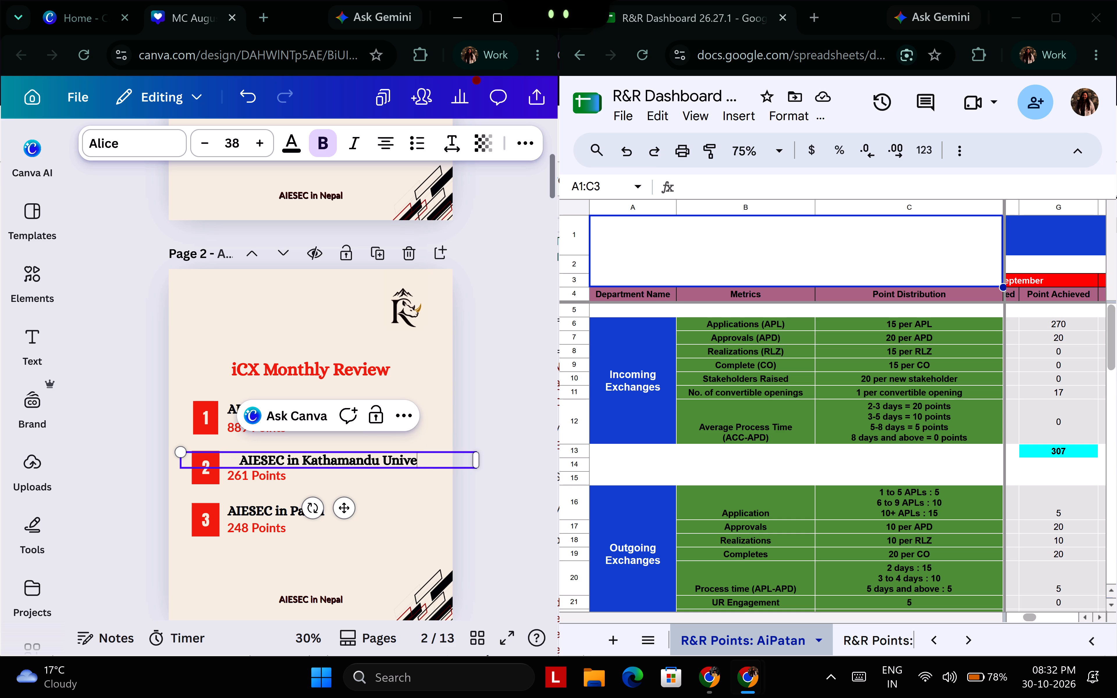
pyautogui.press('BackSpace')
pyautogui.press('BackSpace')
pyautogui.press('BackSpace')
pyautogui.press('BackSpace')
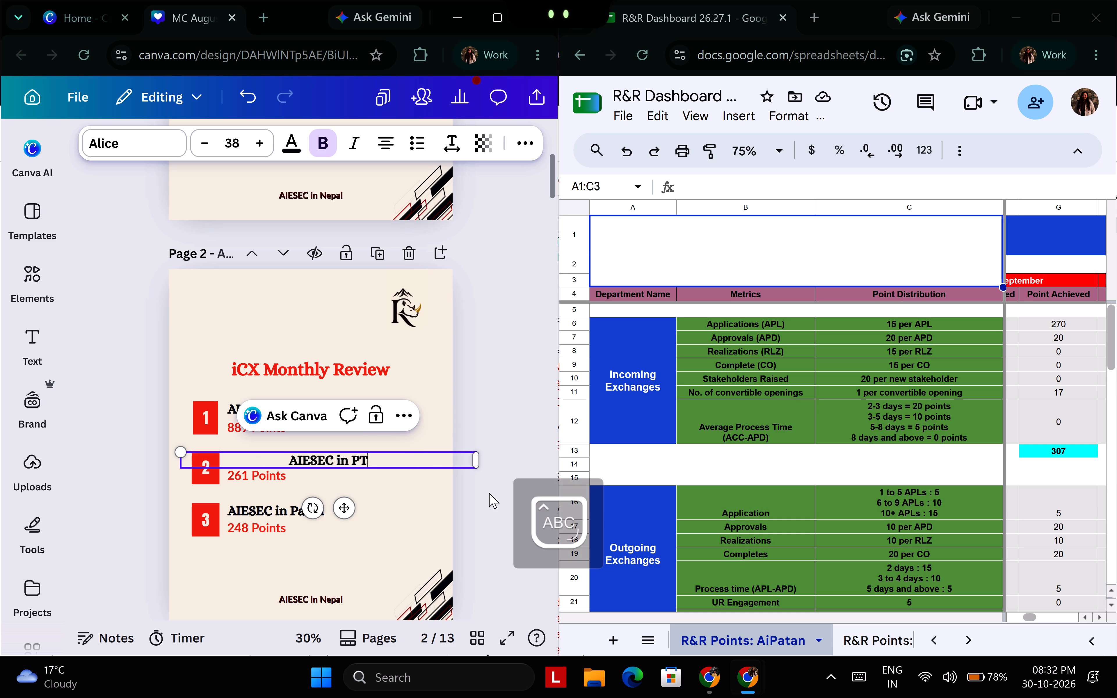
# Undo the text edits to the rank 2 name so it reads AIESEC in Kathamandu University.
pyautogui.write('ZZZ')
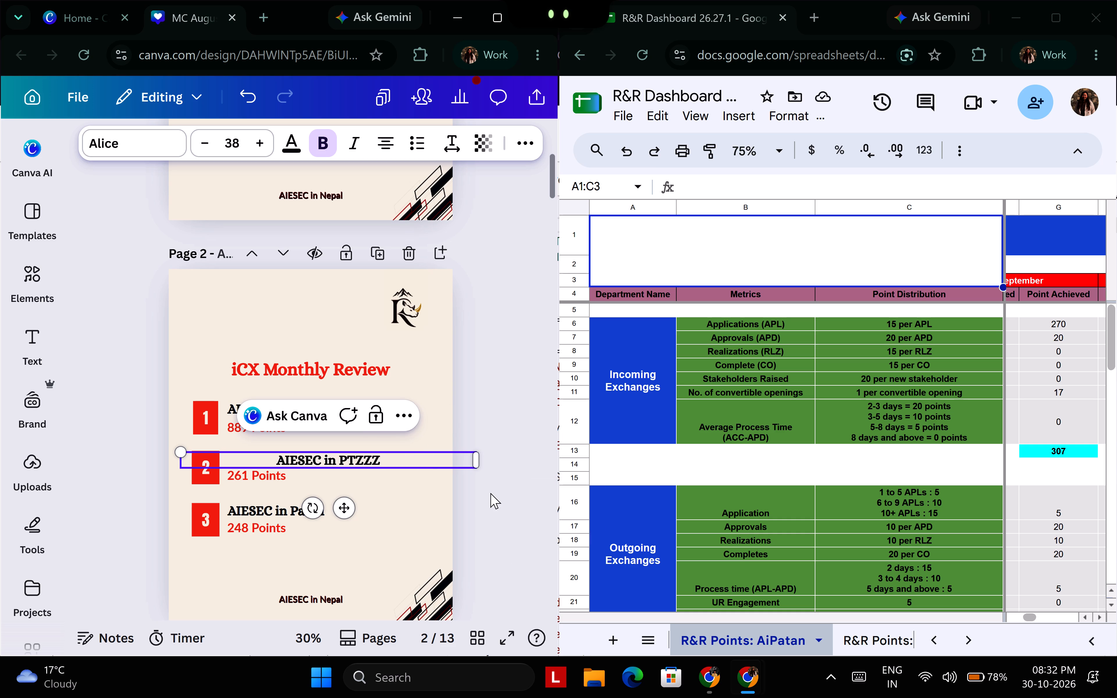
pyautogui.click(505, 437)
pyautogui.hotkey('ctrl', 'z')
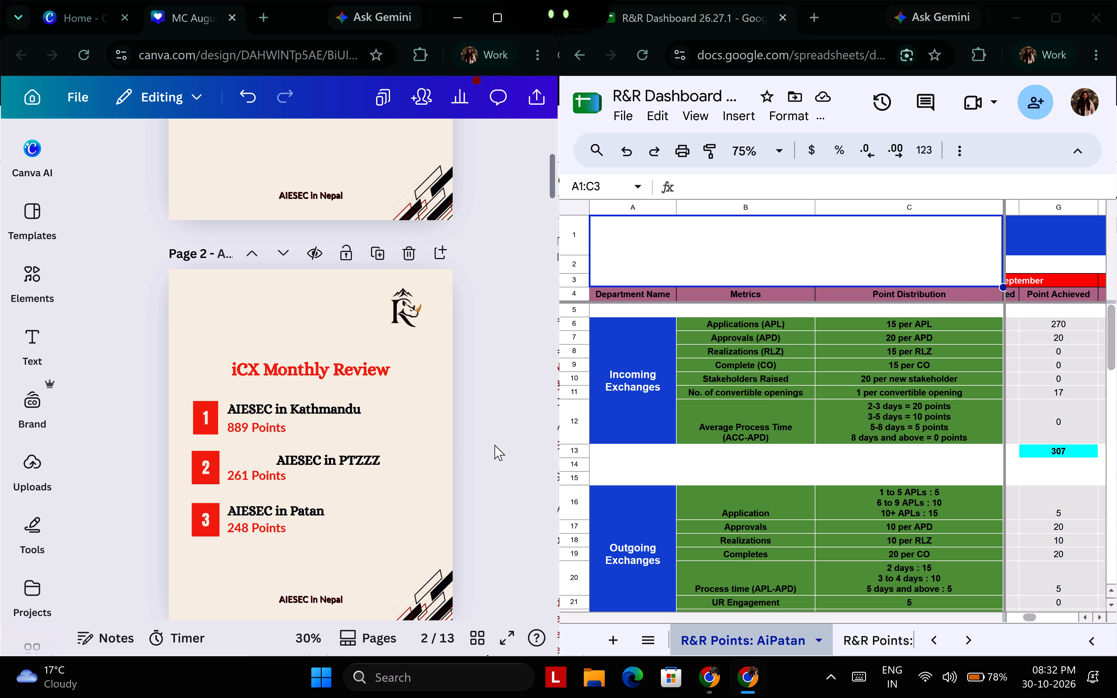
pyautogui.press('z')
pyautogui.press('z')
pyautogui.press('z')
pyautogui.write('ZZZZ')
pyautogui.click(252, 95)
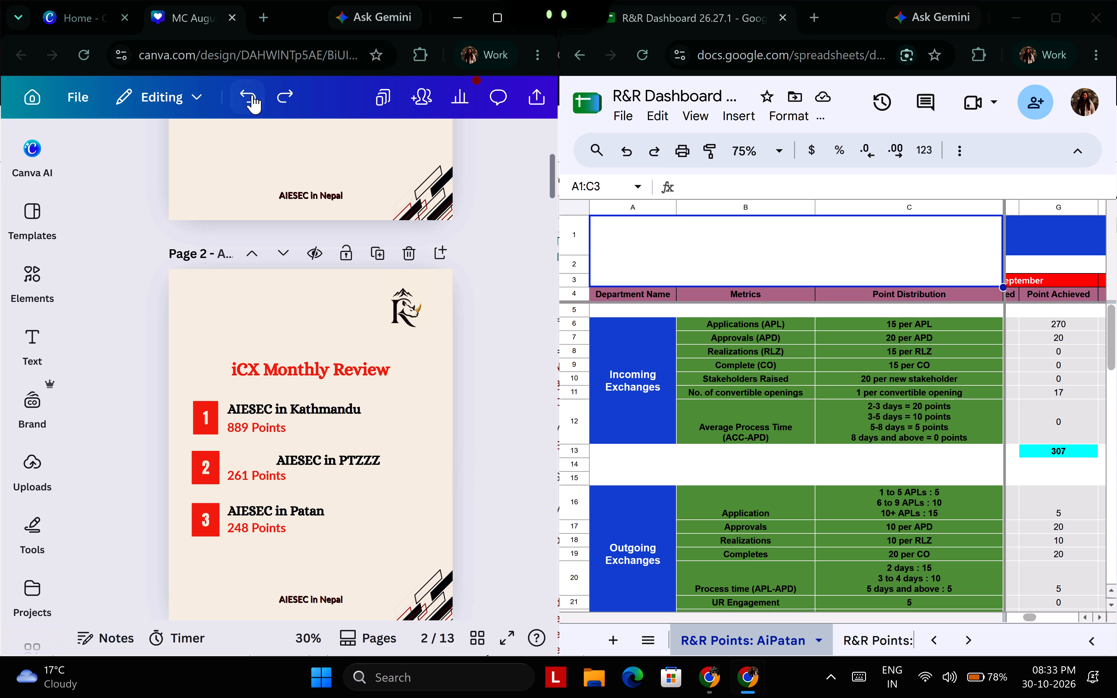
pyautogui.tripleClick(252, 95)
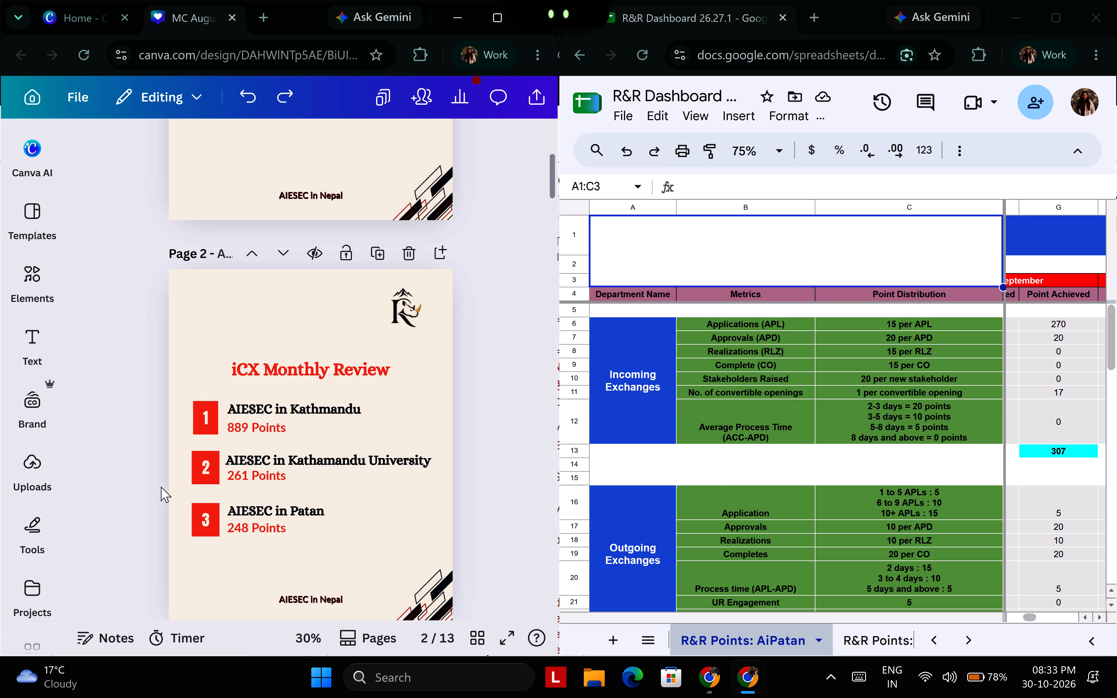
# Swap the names on page 2, moving AIESEC in Patan to rank 2 and AIESEC in Kathamandu University to rank 3.
pyautogui.moveTo(299, 511); pyautogui.dragTo(320, 468)
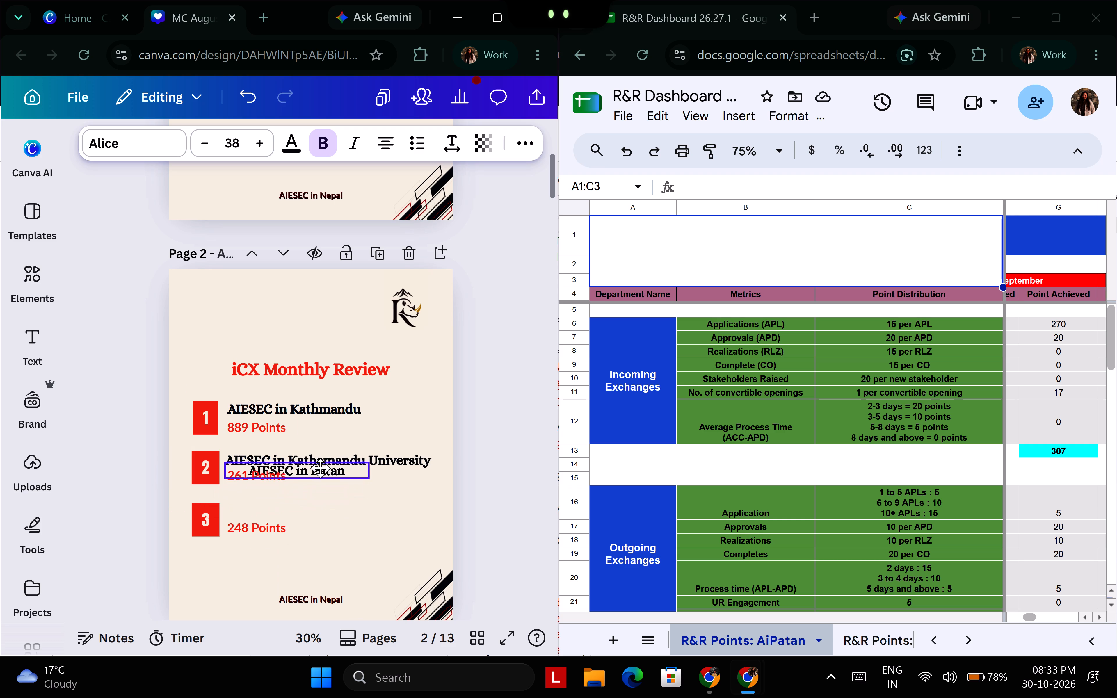
pyautogui.moveTo(320, 468); pyautogui.dragTo(321, 467)
pyautogui.moveTo(401, 457); pyautogui.dragTo(402, 507)
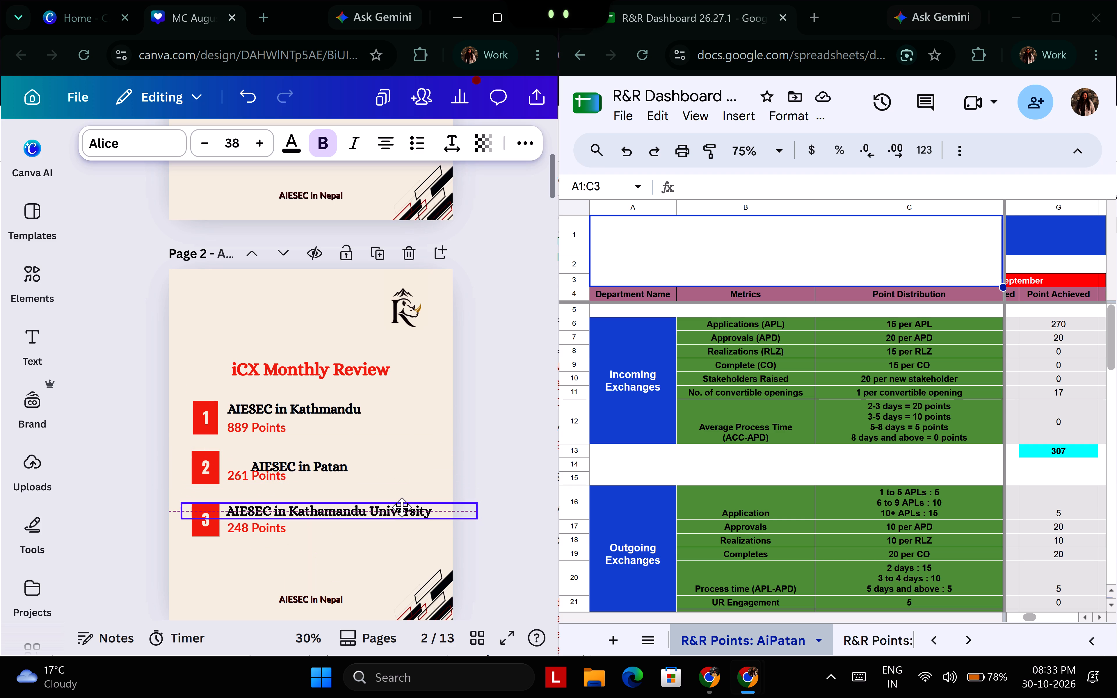
pyautogui.moveTo(402, 507); pyautogui.dragTo(402, 508)
pyautogui.moveTo(402, 508); pyautogui.dragTo(403, 508)
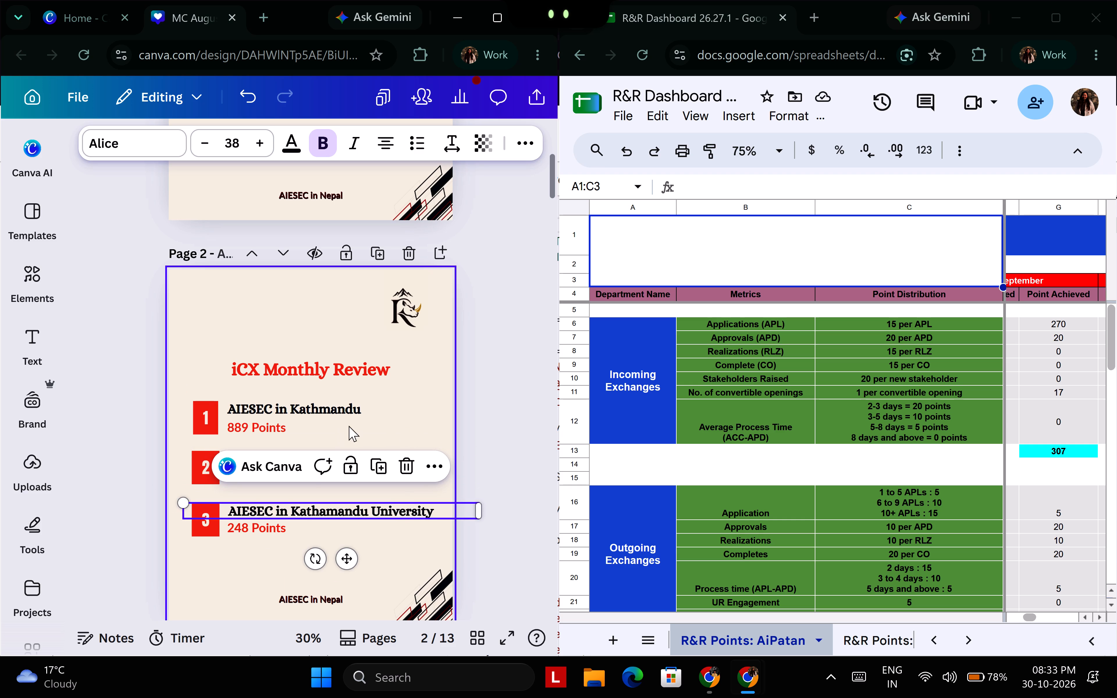
# Align the AIESEC in Patan name above its points in the rank 2 row of page 2.
pyautogui.click(350, 425)
pyautogui.moveTo(304, 460); pyautogui.dragTo(281, 453)
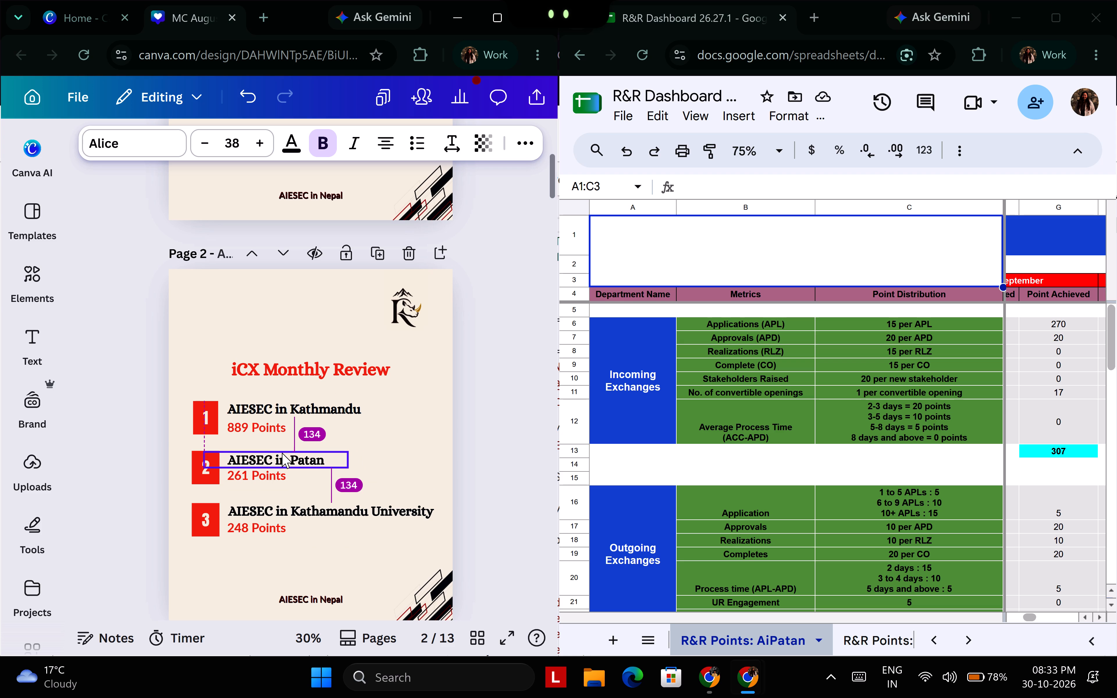
# Set the rank 3 points for AIESEC in Kathamandu University to 261 in the iCX Monthly Review.
pyautogui.click(230, 478)
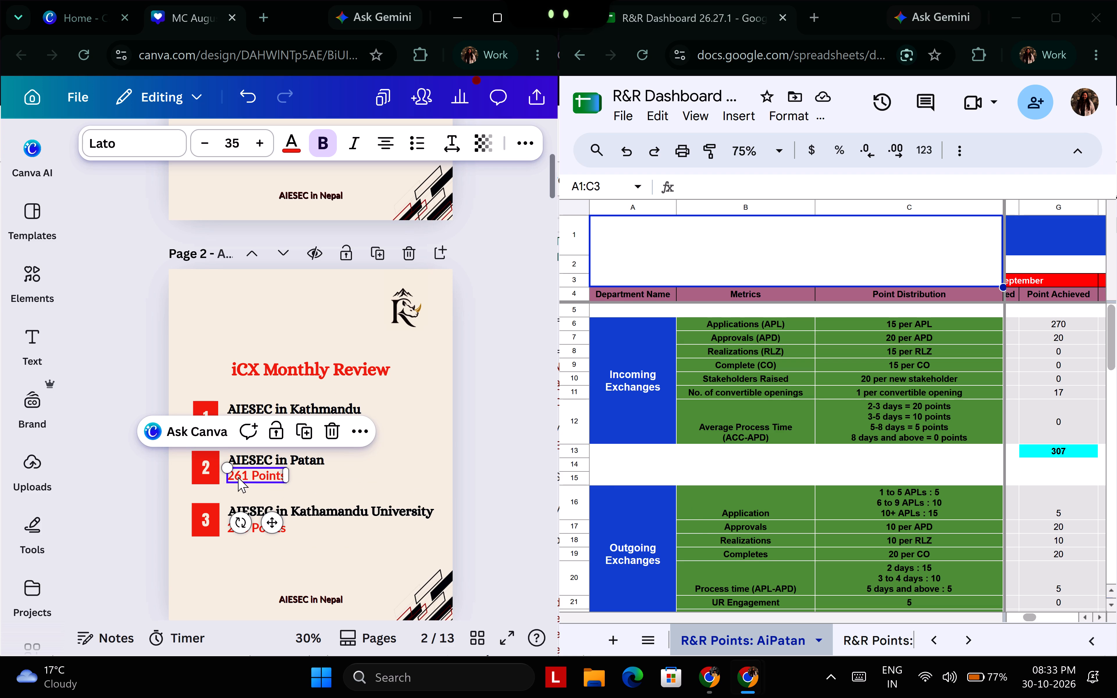
pyautogui.click(250, 525)
pyautogui.click(246, 574)
pyautogui.doubleClick(247, 533)
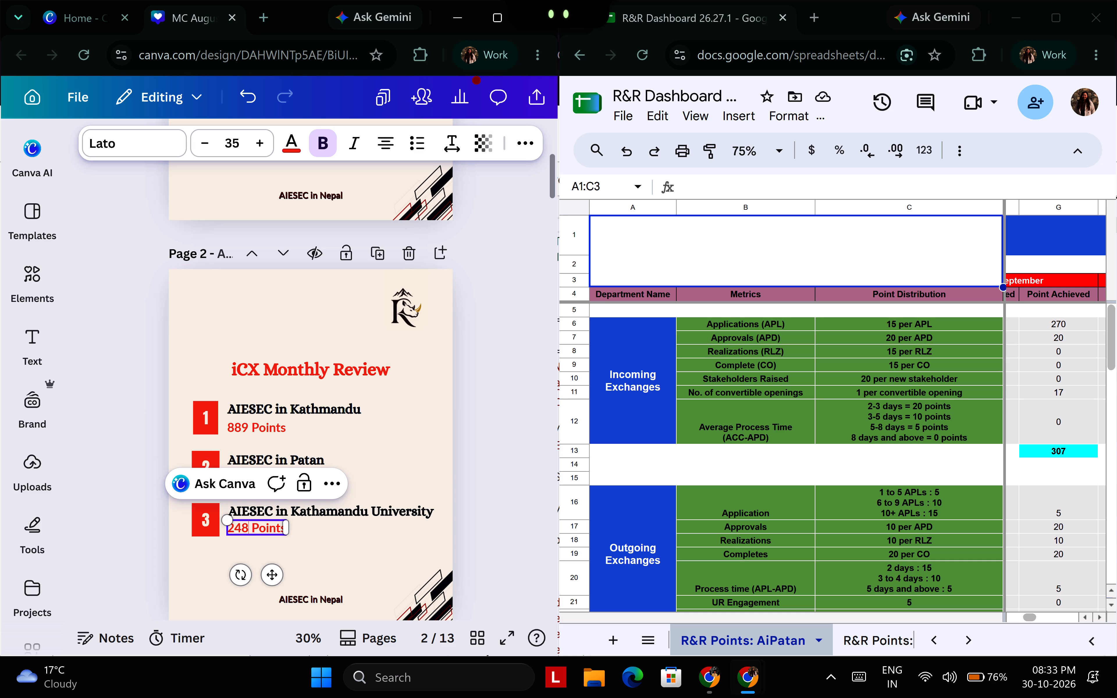
pyautogui.press('BackSpace')
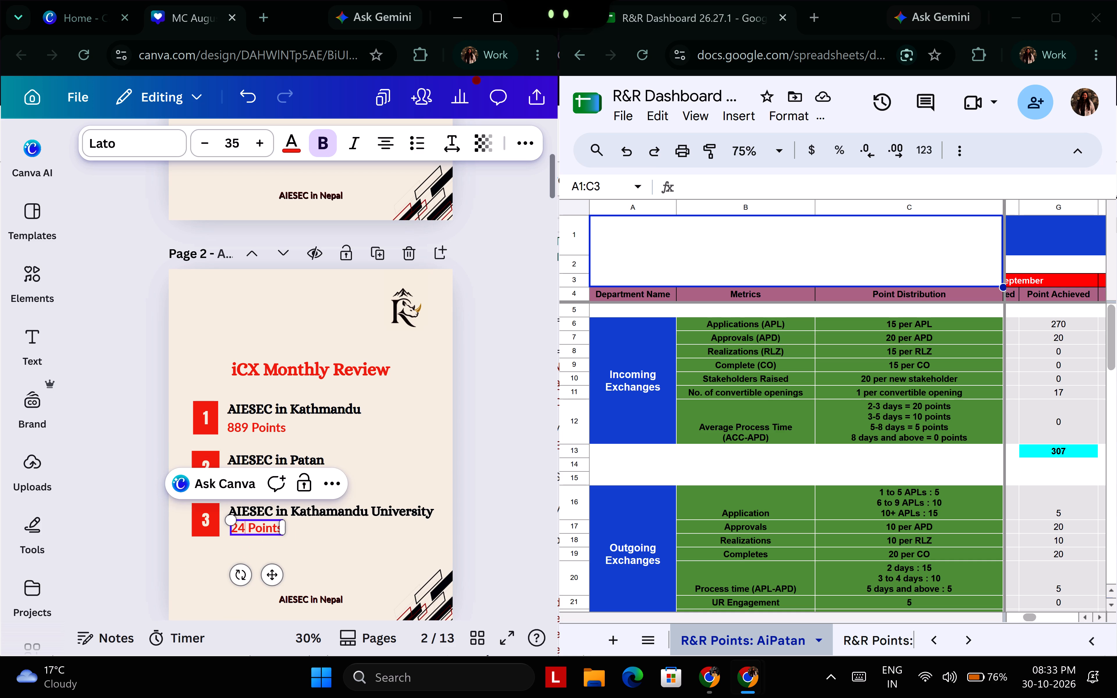
pyautogui.press('BackSpace')
pyautogui.write('61')
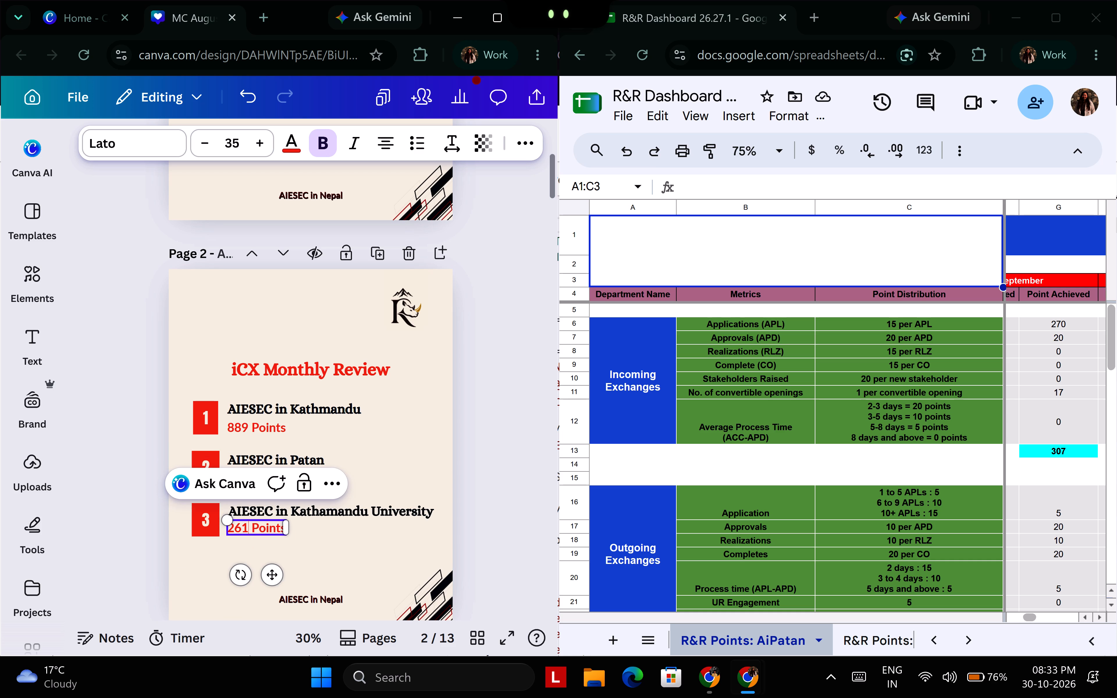
pyautogui.click(323, 541)
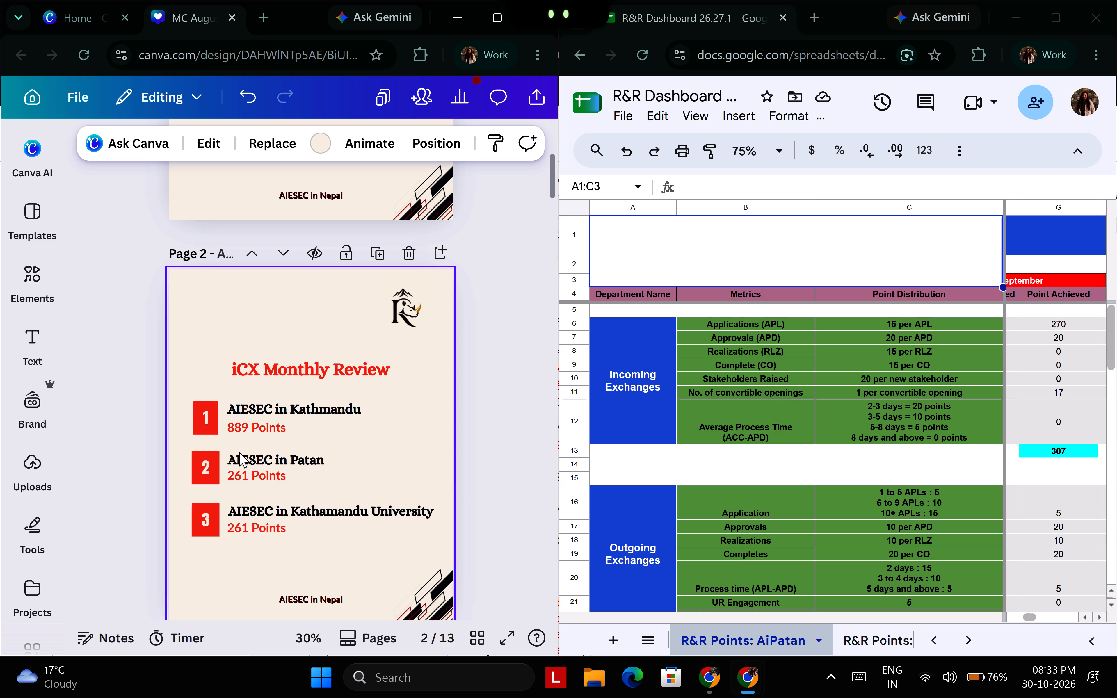
# Set the rank 2 points for AIESEC in Patan to 307 in the iCX Monthly Review.
pyautogui.doubleClick(237, 477)
pyautogui.click(246, 475)
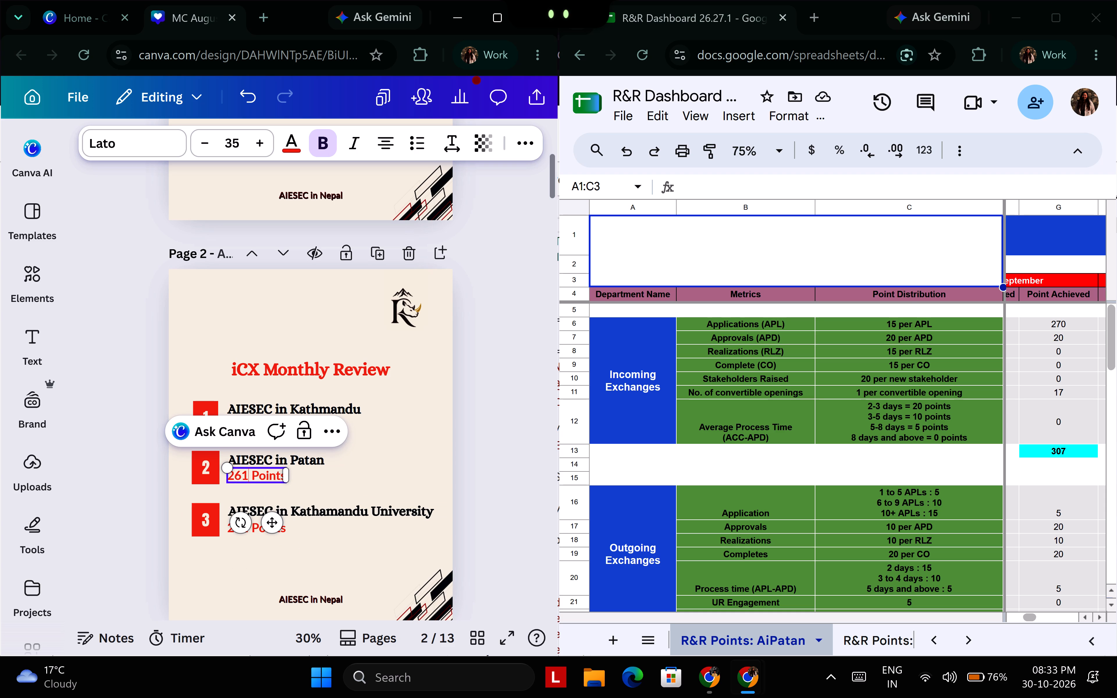
pyautogui.press('BackSpace')
pyautogui.press('BackSpace')
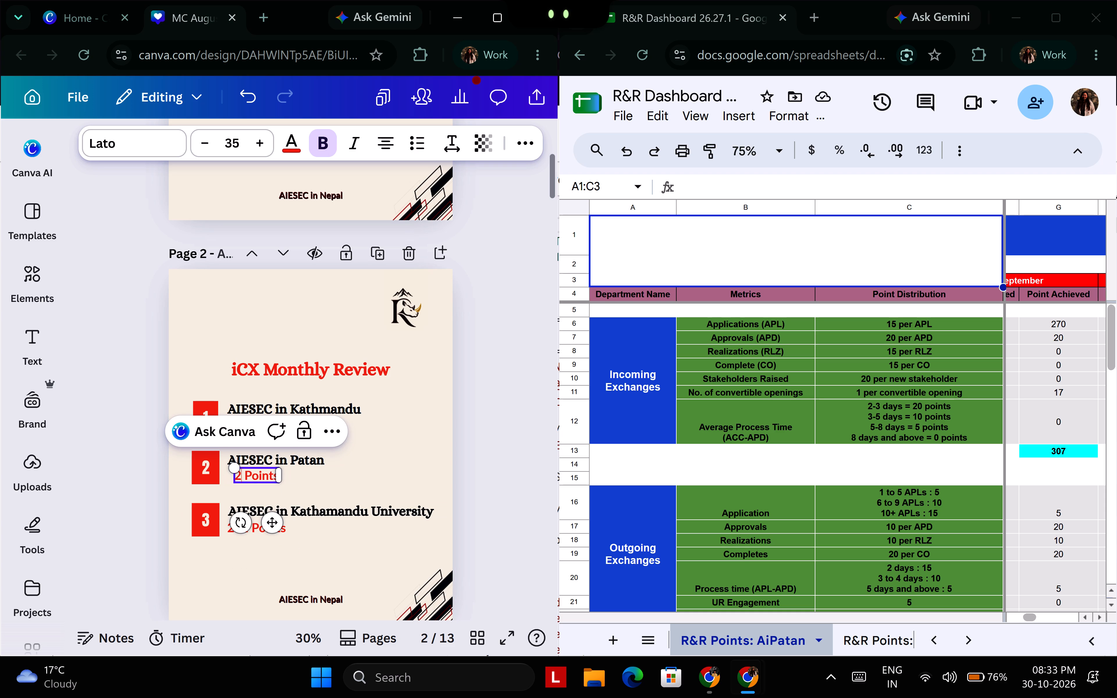
pyautogui.press('BackSpace')
pyautogui.write('307')
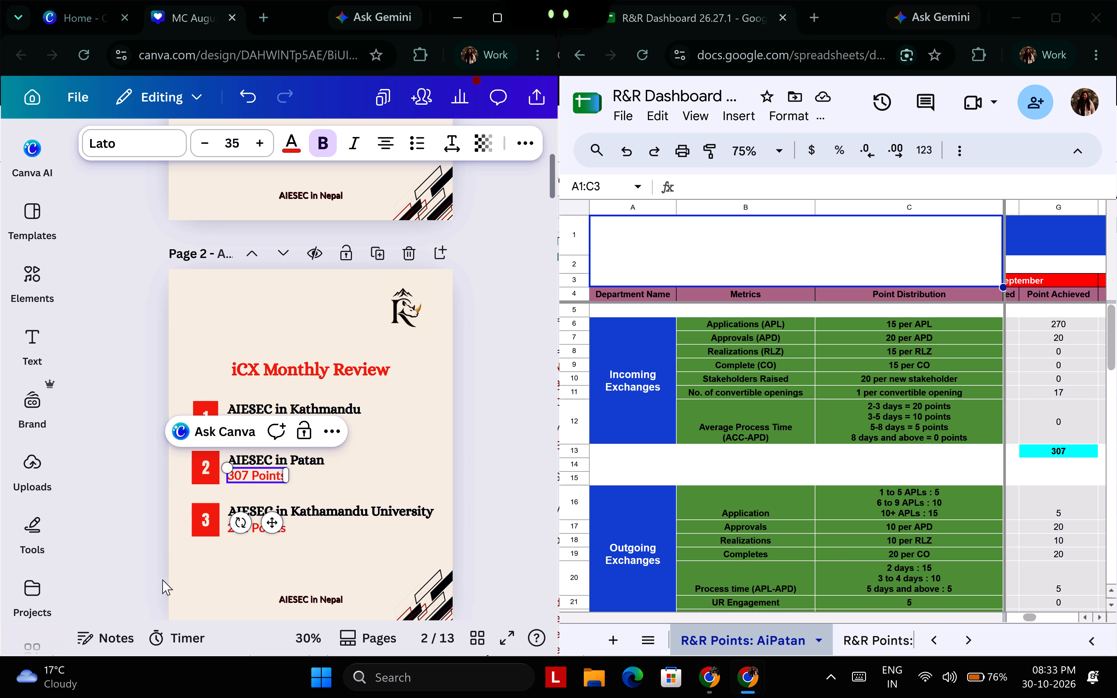
pyautogui.click(206, 564)
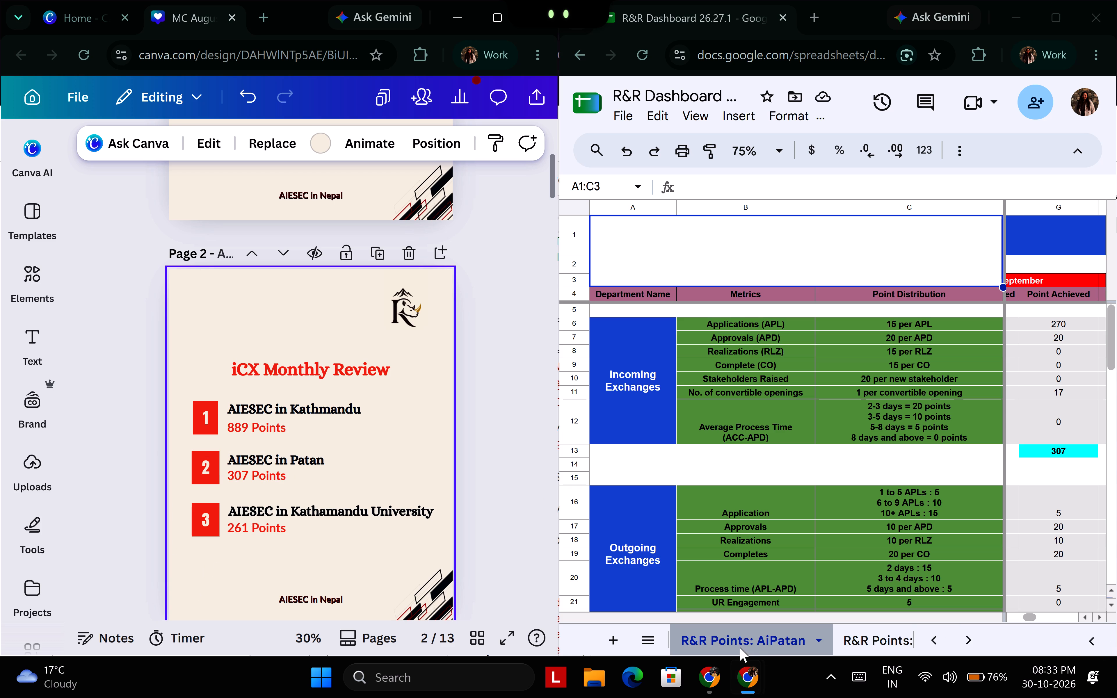
# Look through the R&R Points: AiPokhara and AiLumbini sheets for a September Incoming Exchanges total.
pyautogui.click(868, 633)
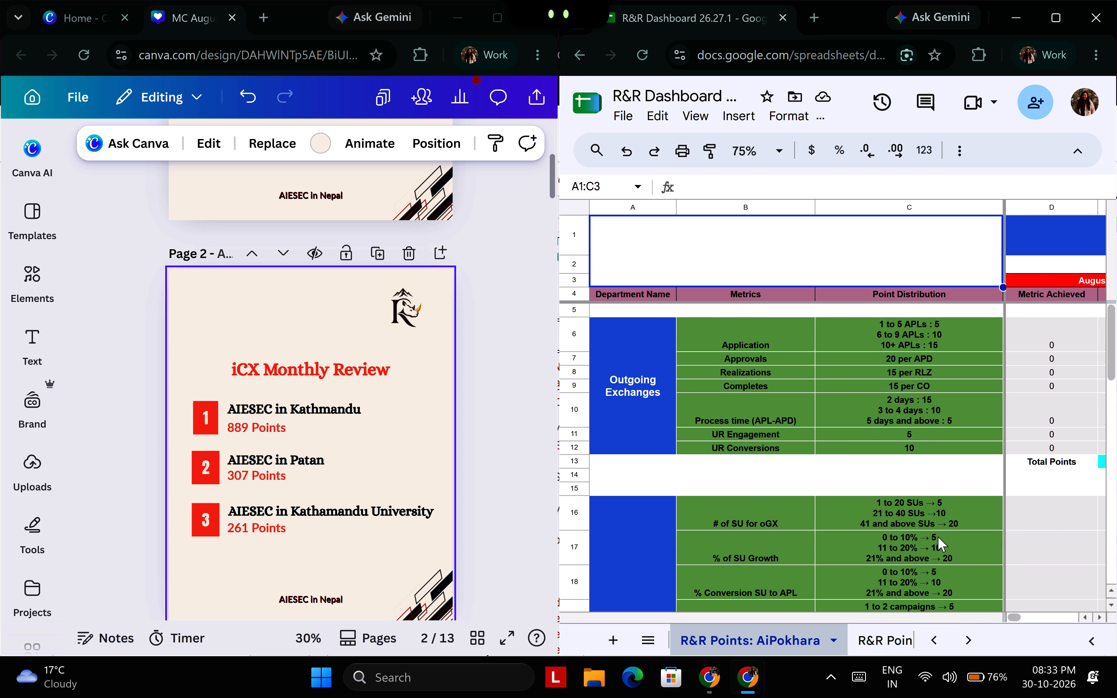
pyautogui.click(877, 643)
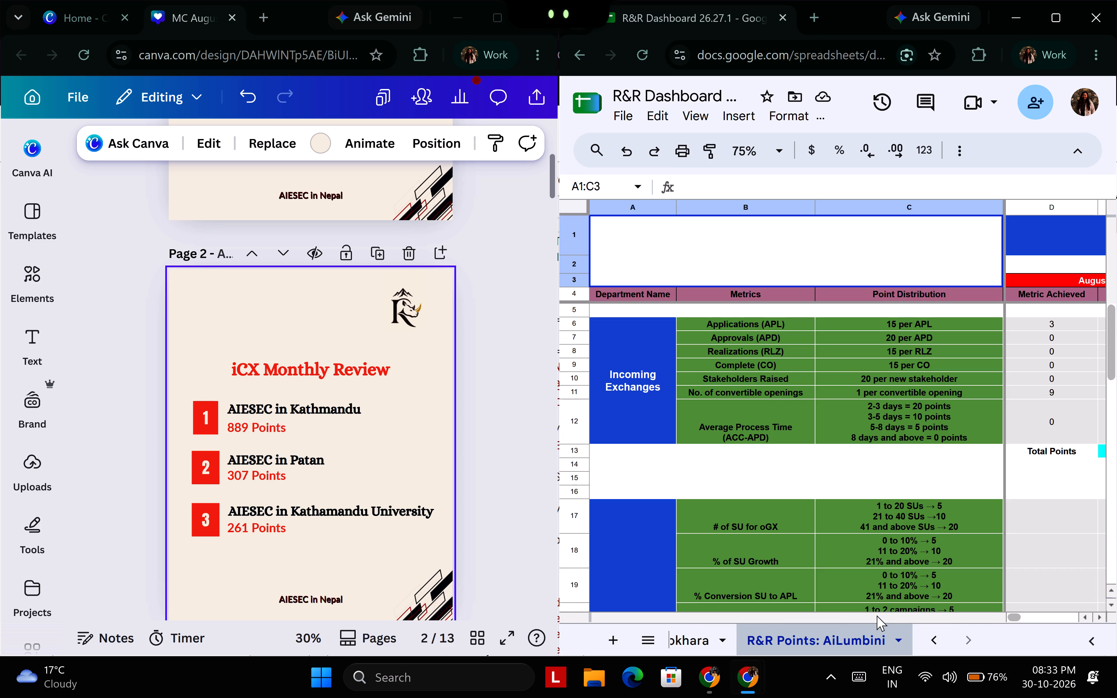
pyautogui.moveTo(1009, 617); pyautogui.dragTo(1037, 617)
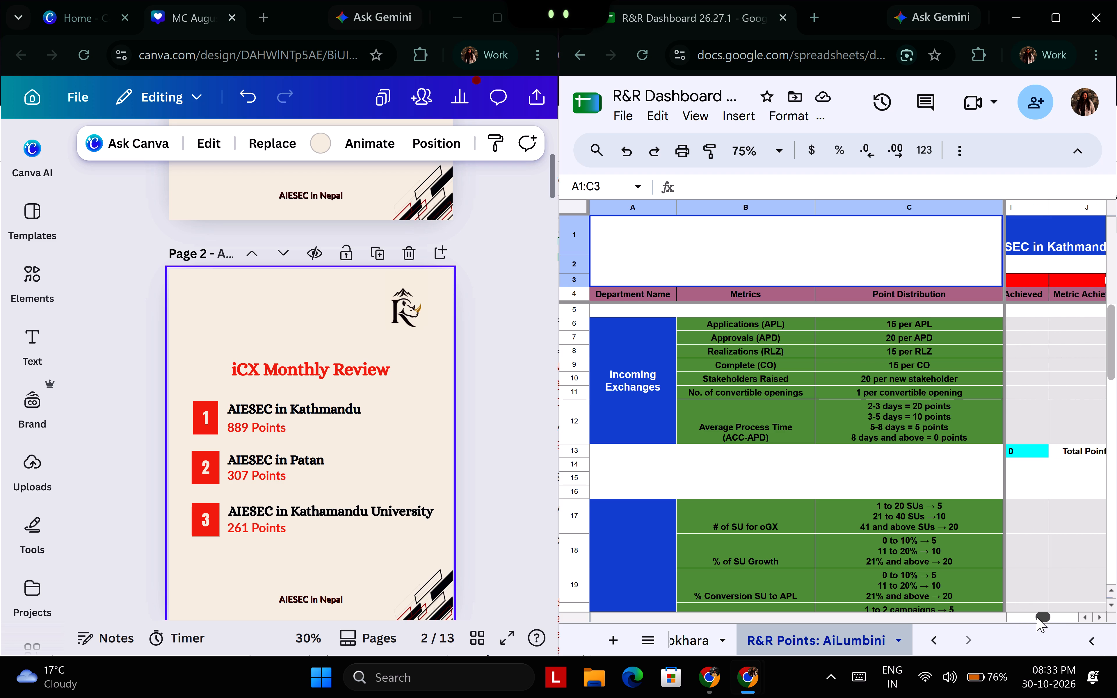
pyautogui.moveTo(1037, 617); pyautogui.dragTo(1023, 614)
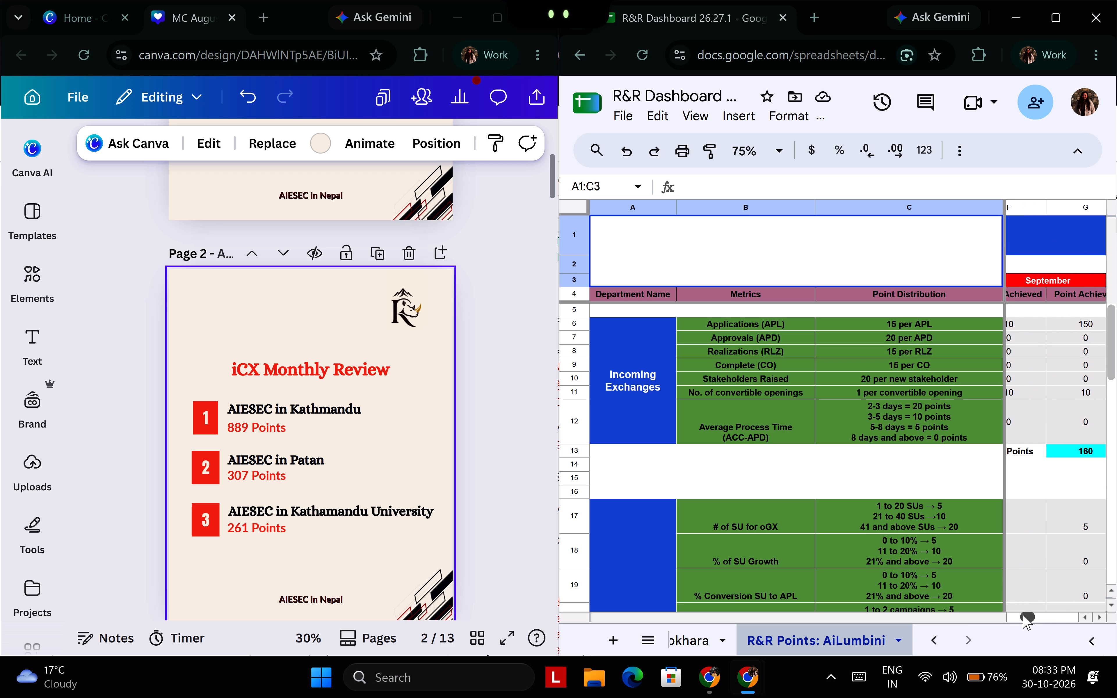
pyautogui.moveTo(1023, 614); pyautogui.dragTo(1025, 615)
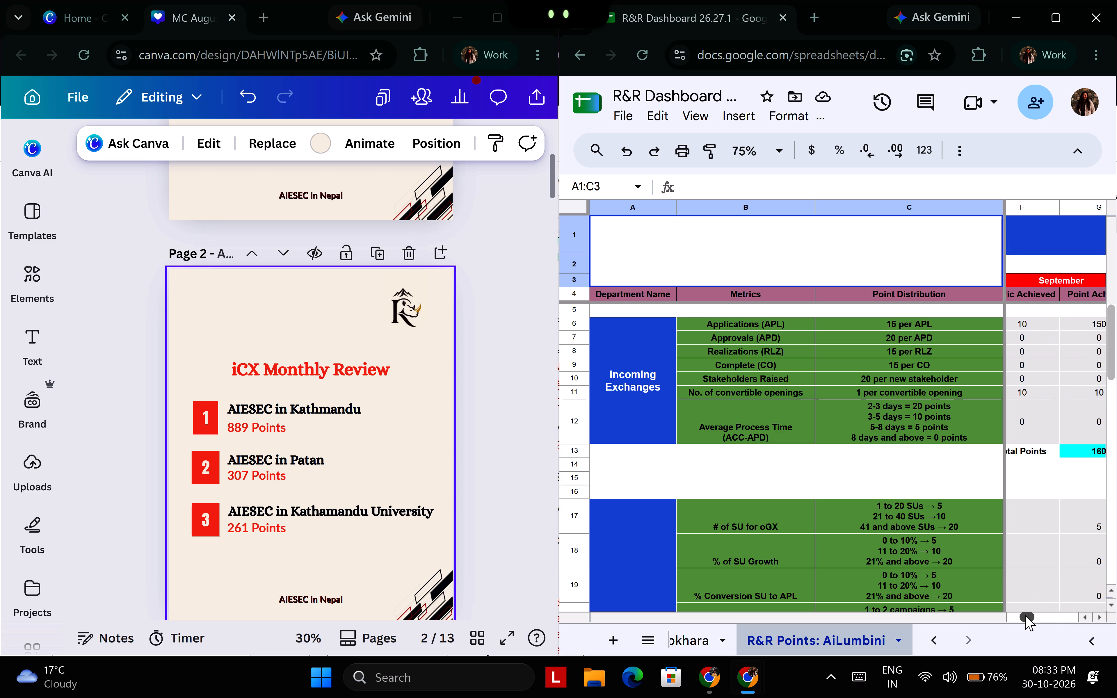
pyautogui.moveTo(1025, 615); pyautogui.dragTo(1022, 613)
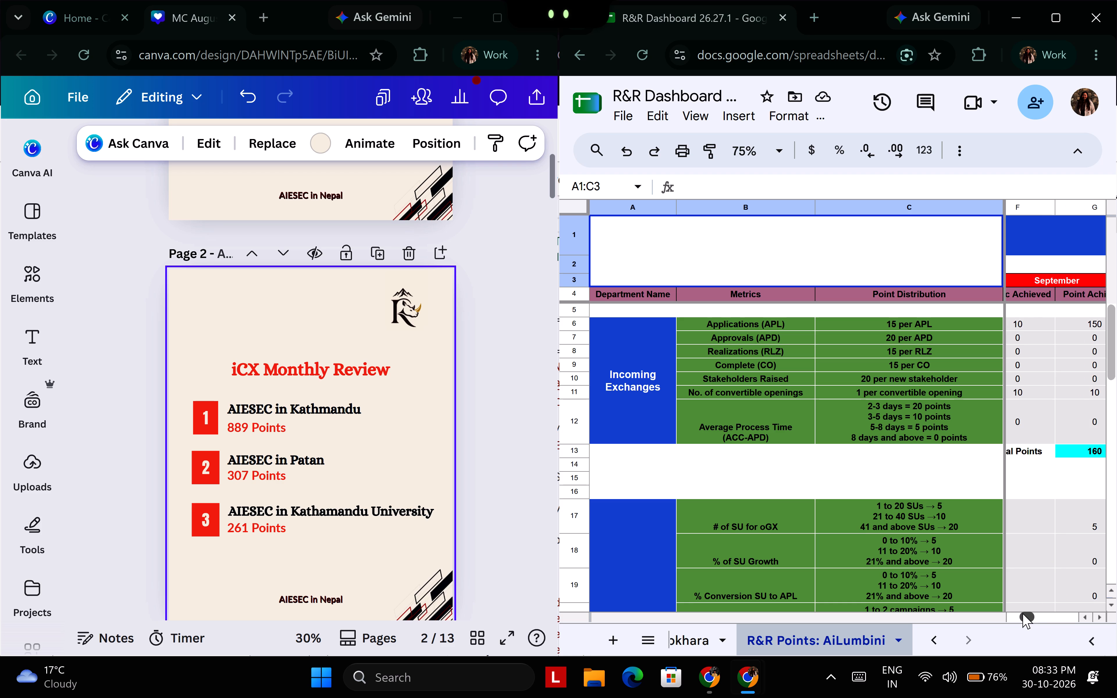
pyautogui.moveTo(1022, 613); pyautogui.dragTo(1021, 613)
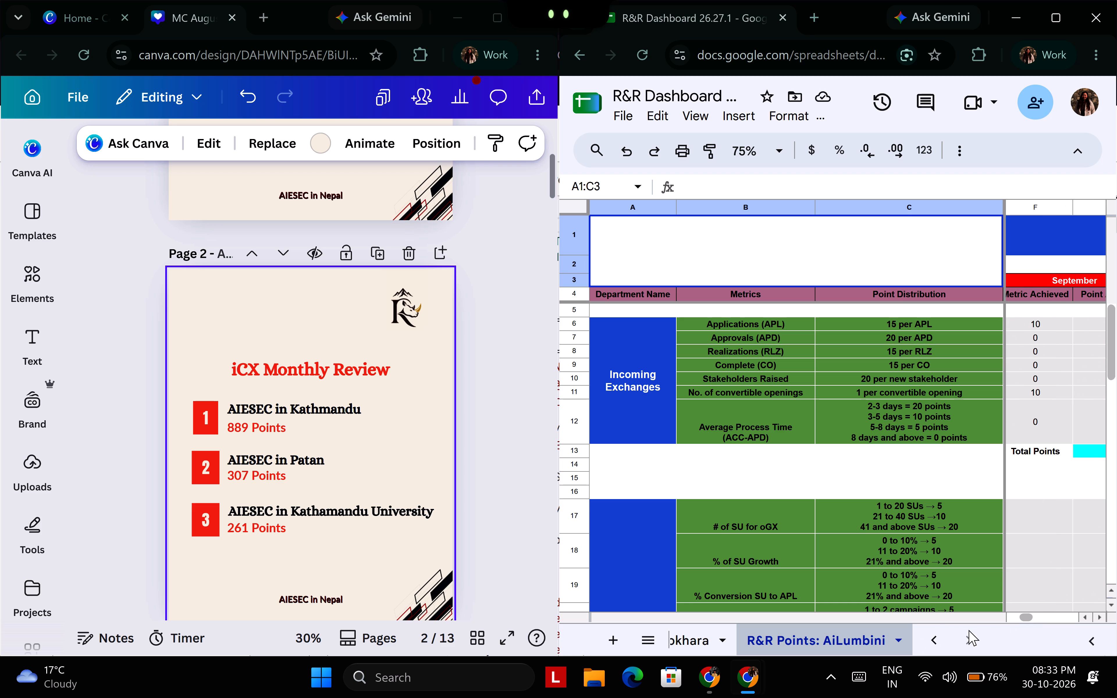
# Check the September Incoming Exchanges total on the R&R Points: AiK sheet.
pyautogui.click(935, 637)
pyautogui.click(935, 637)
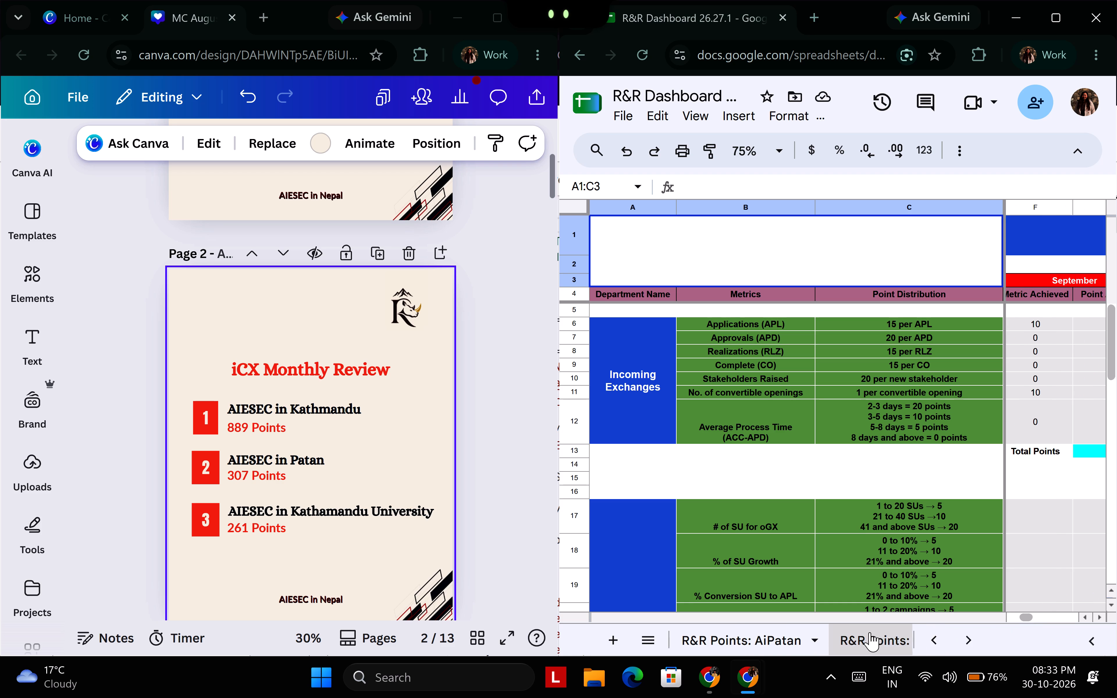
pyautogui.click(924, 638)
pyautogui.click(924, 638)
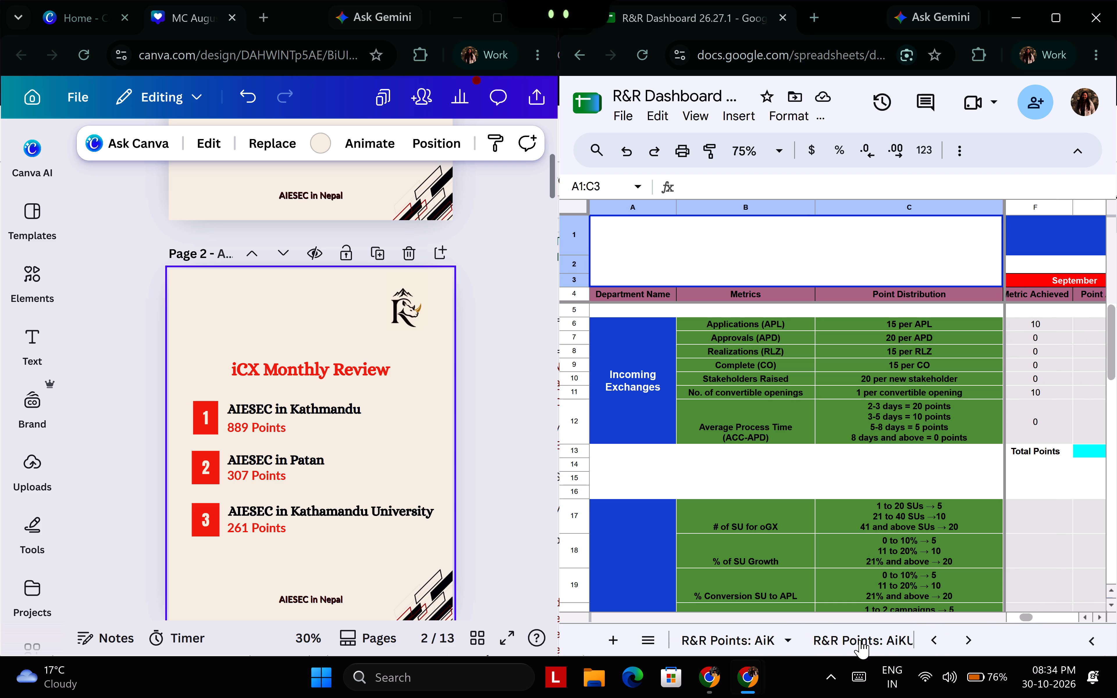
pyautogui.click(935, 640)
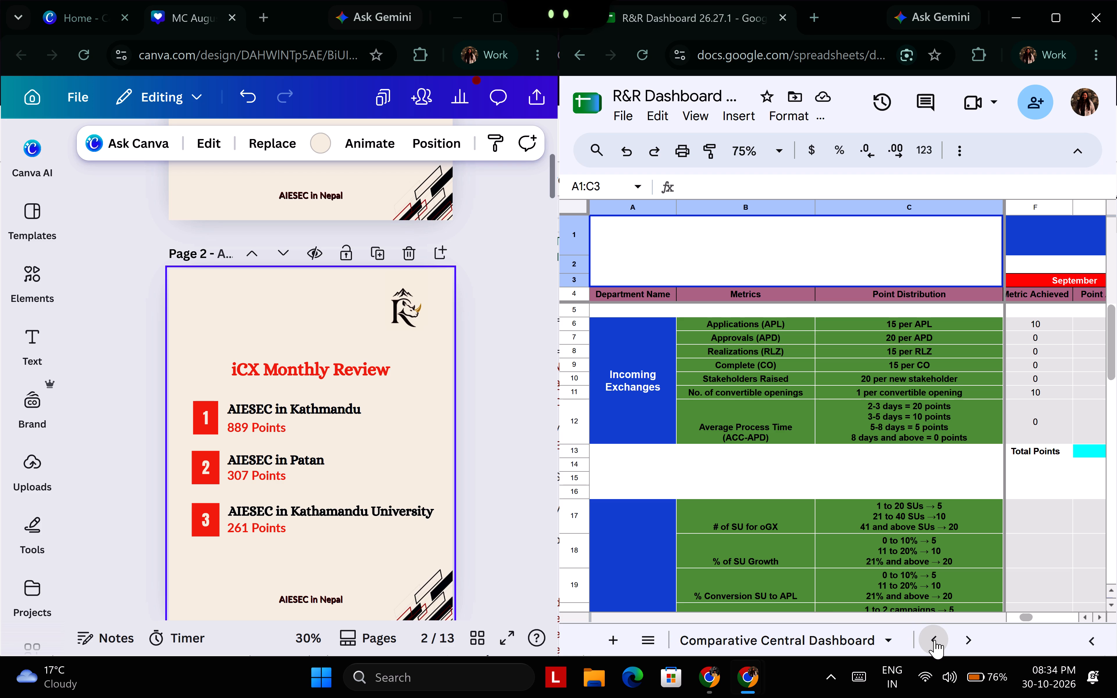
pyautogui.click(967, 642)
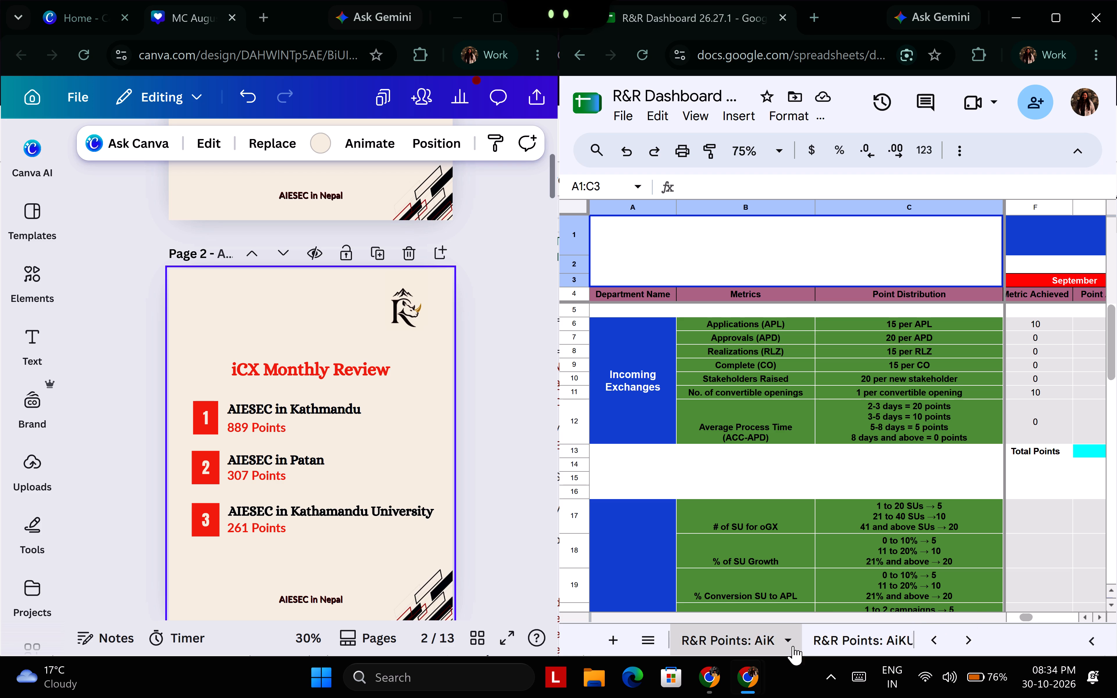
pyautogui.click(760, 631)
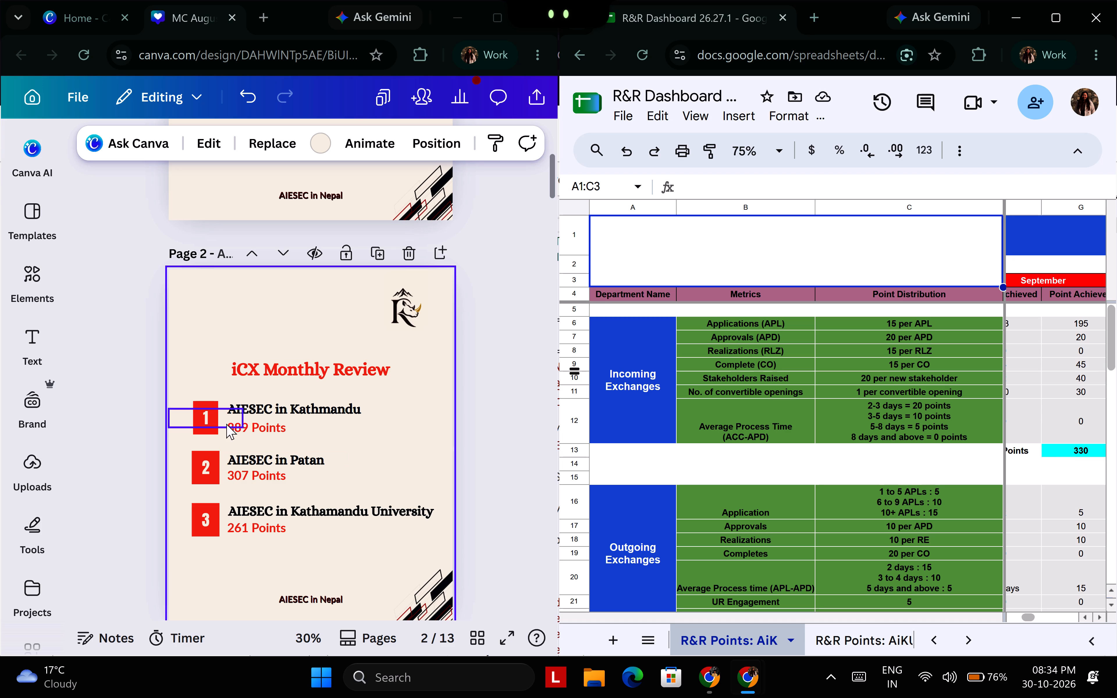
# Set the rank 1 points for AIESEC in Kathmandu to 330 in the iCX Monthly Review.
pyautogui.click(237, 428)
pyautogui.click(242, 422)
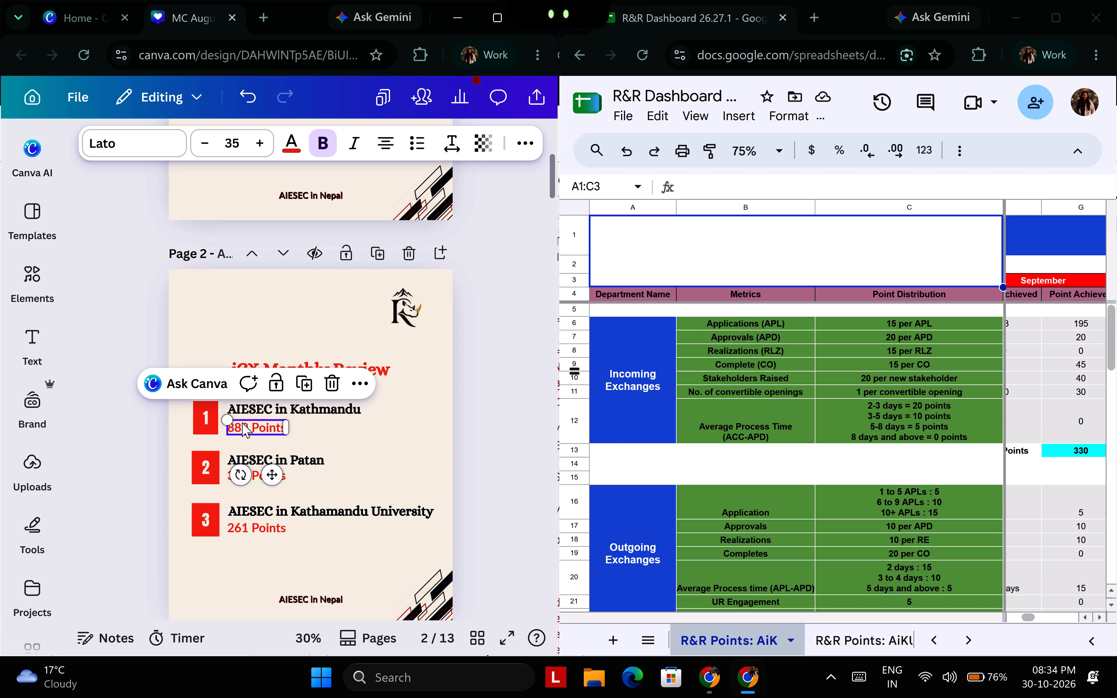
pyautogui.click(250, 423)
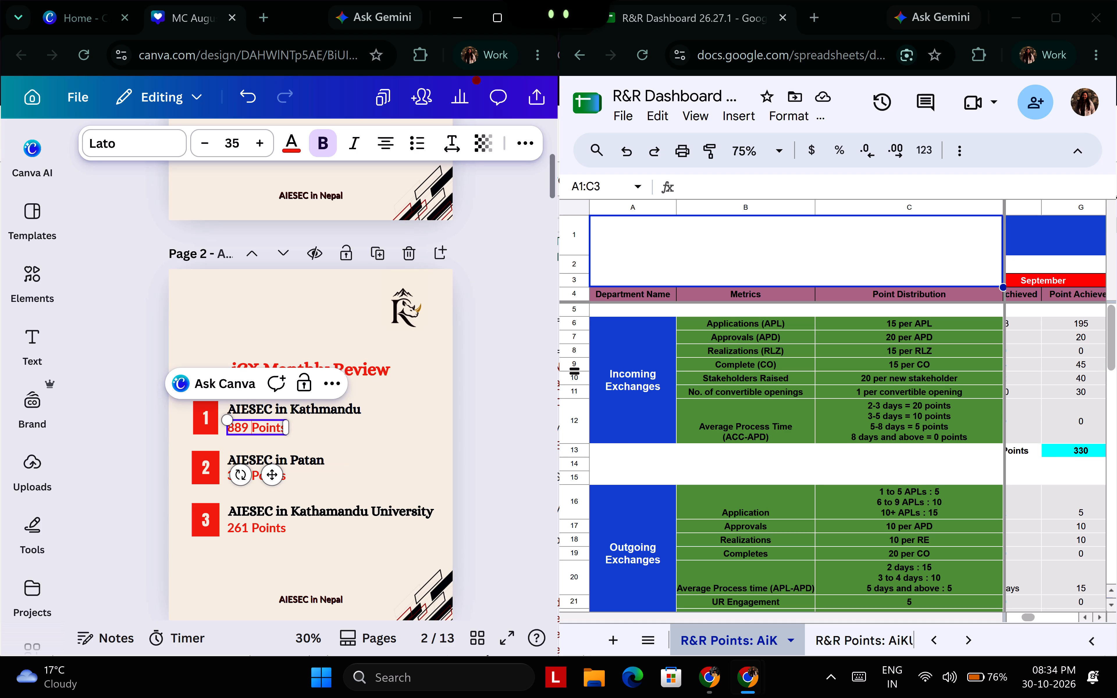
pyautogui.click(248, 423)
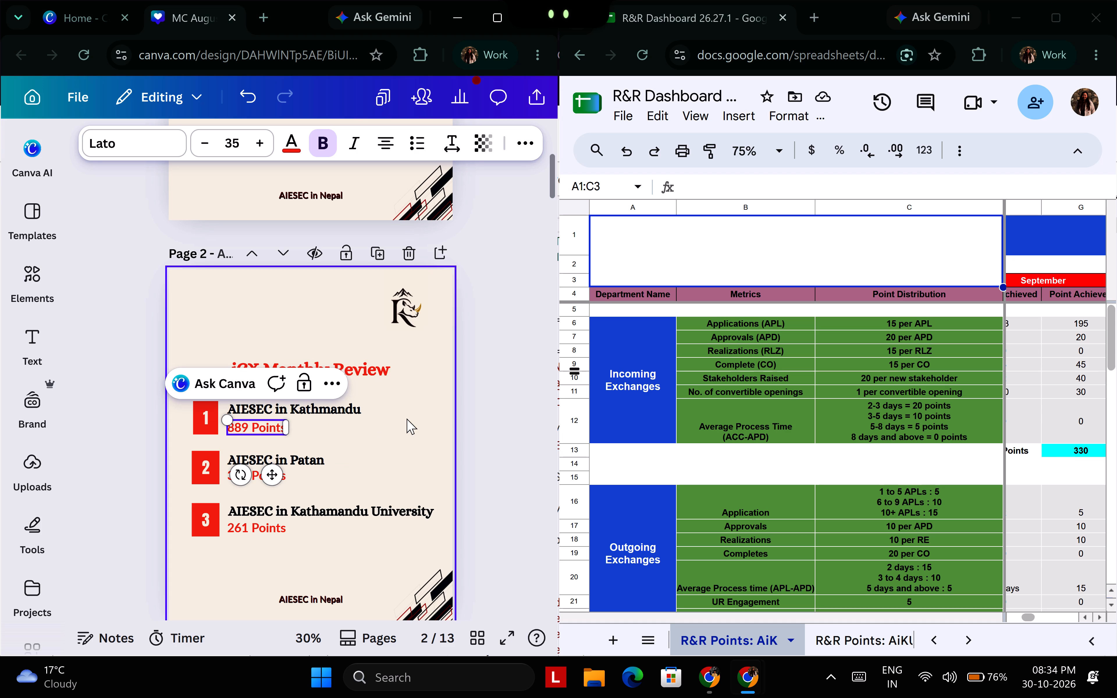
pyautogui.press('BackSpace')
pyautogui.press('BackSpace')
pyautogui.press('BackSpace')
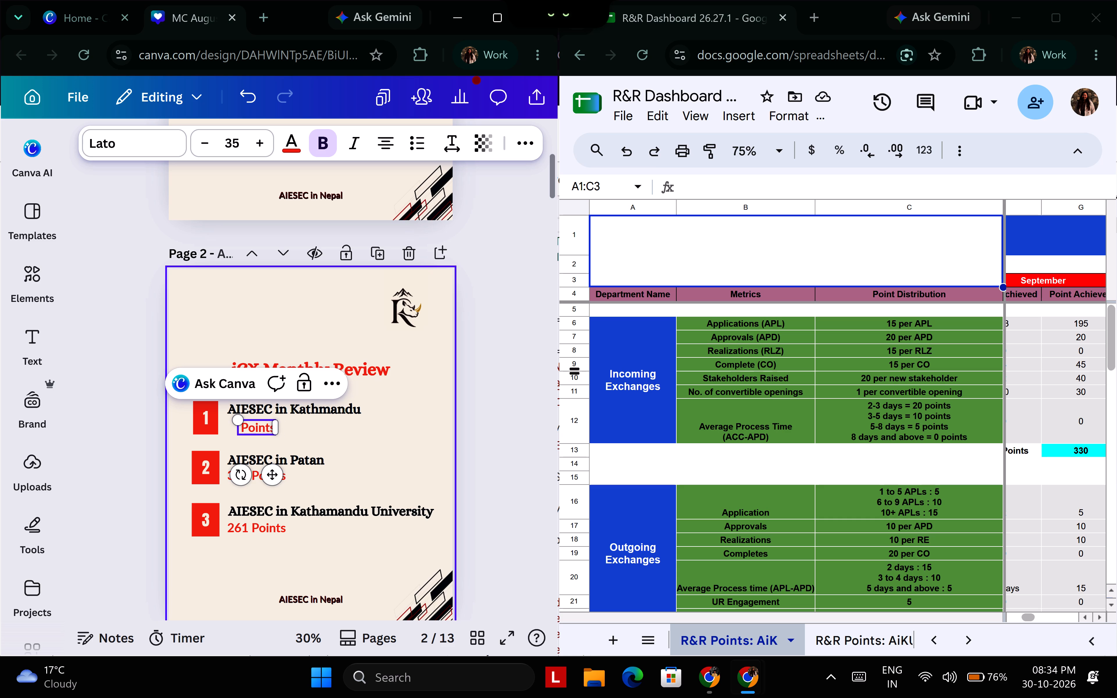
pyautogui.write('330')
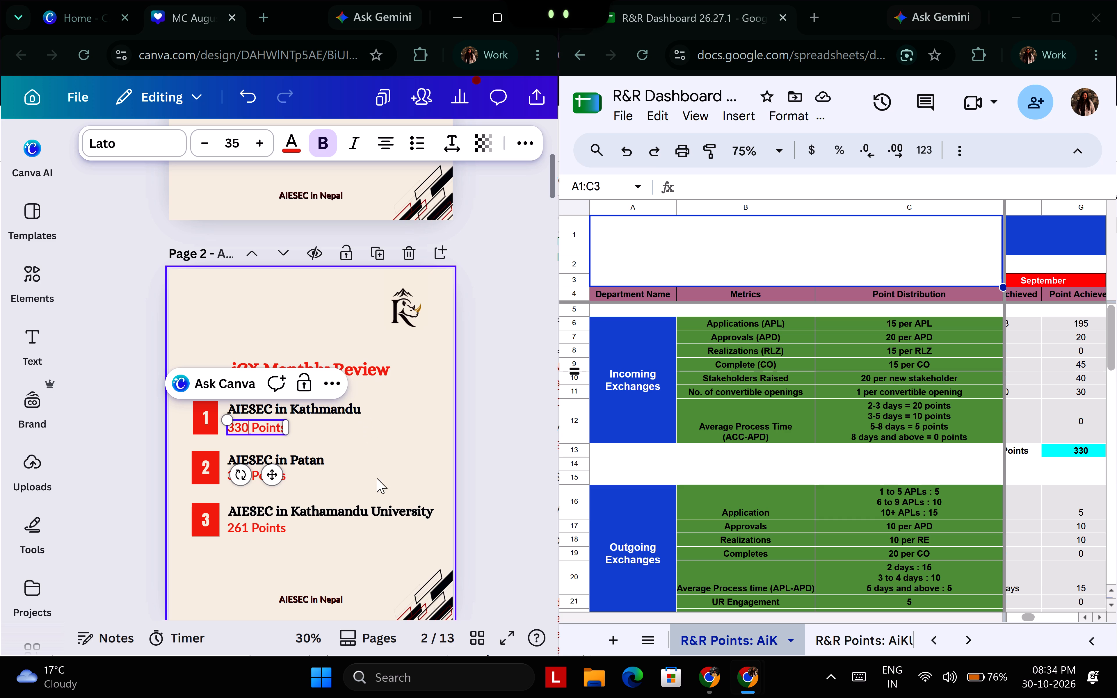
pyautogui.click(373, 483)
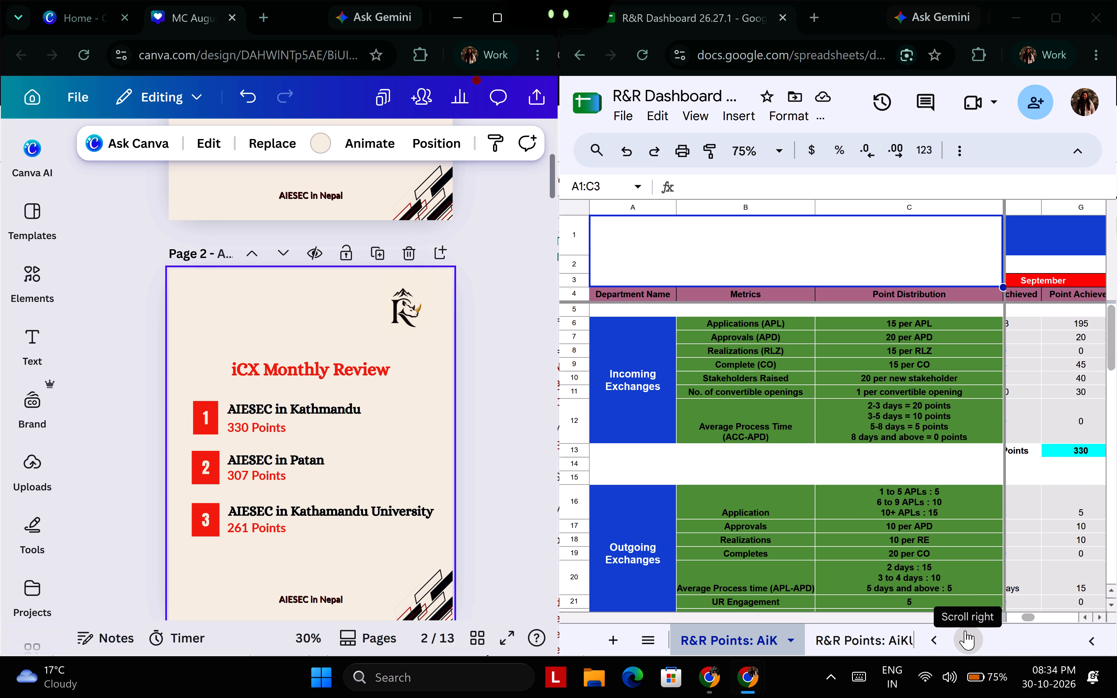
# Compare the September Incoming Exchanges totals on the AiKU and AiPatan sheets with the iCX Monthly Review points.
pyautogui.click(848, 635)
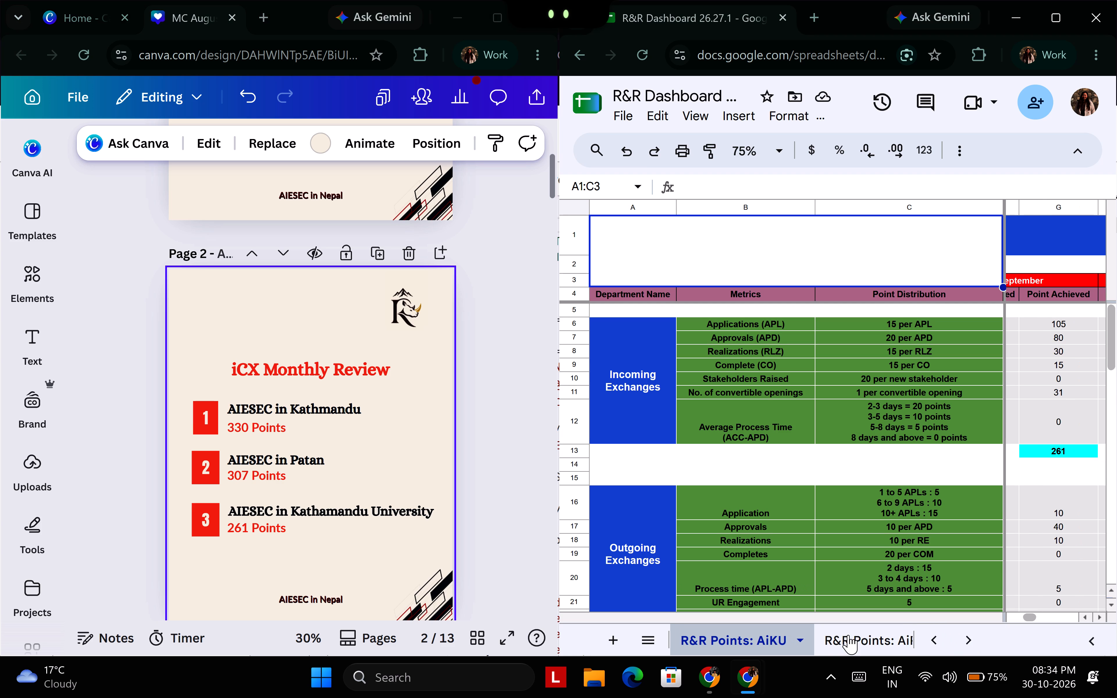
pyautogui.click(890, 640)
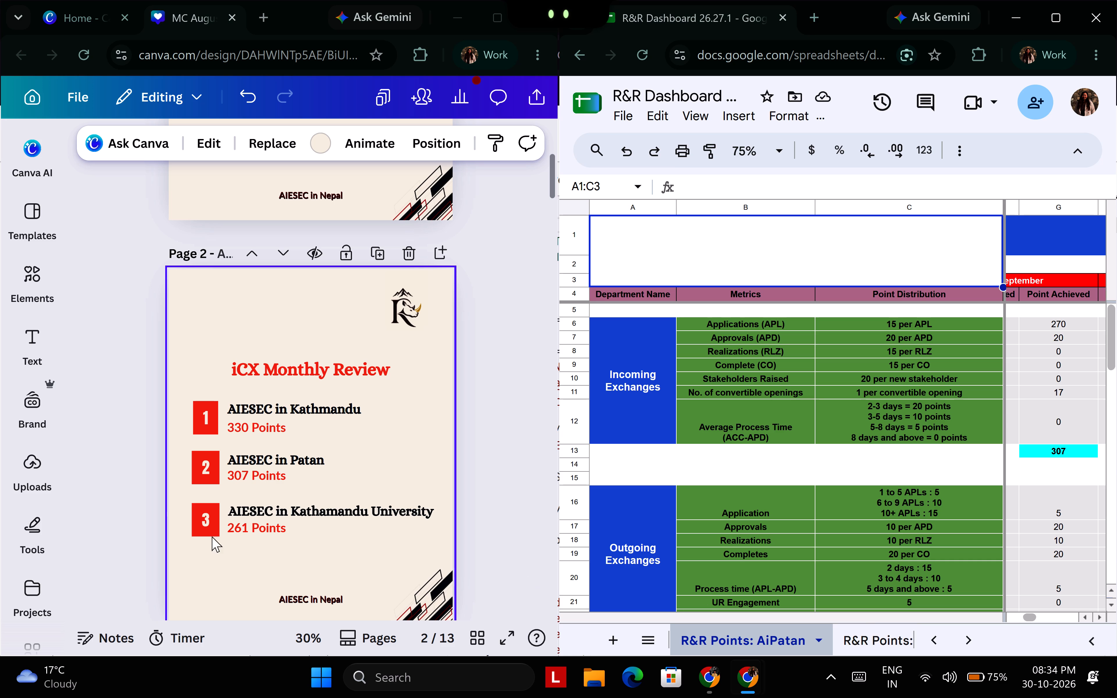
pyautogui.scroll(-4, 174, 402)
pyautogui.scroll(1, 175, 404)
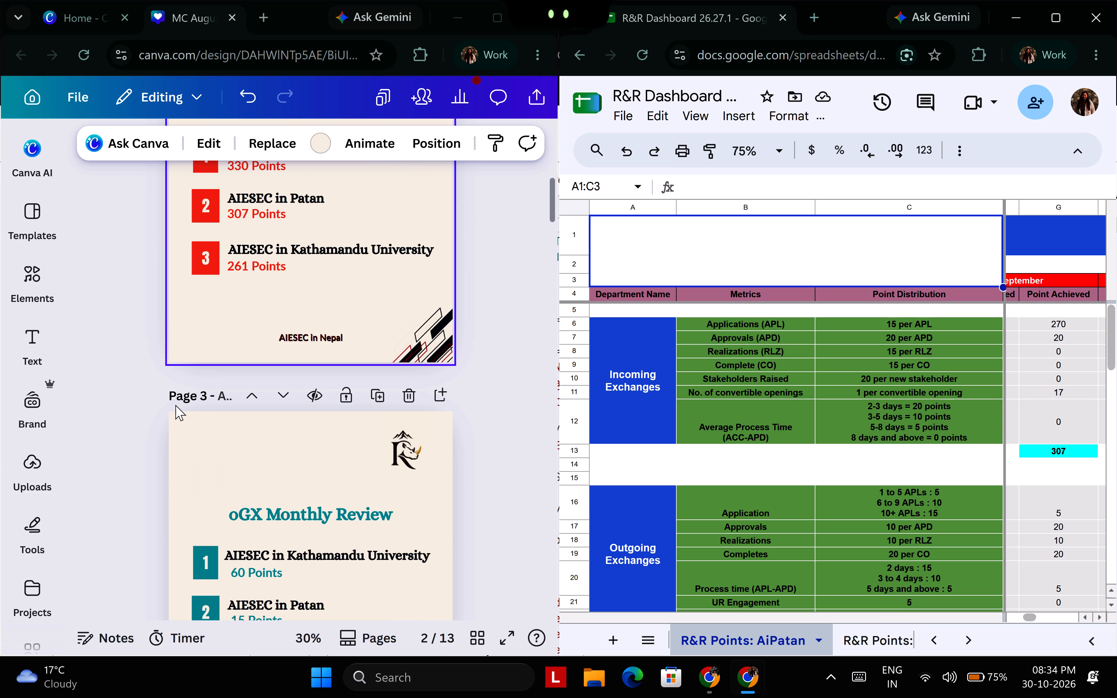
pyautogui.scroll(2, 179, 410)
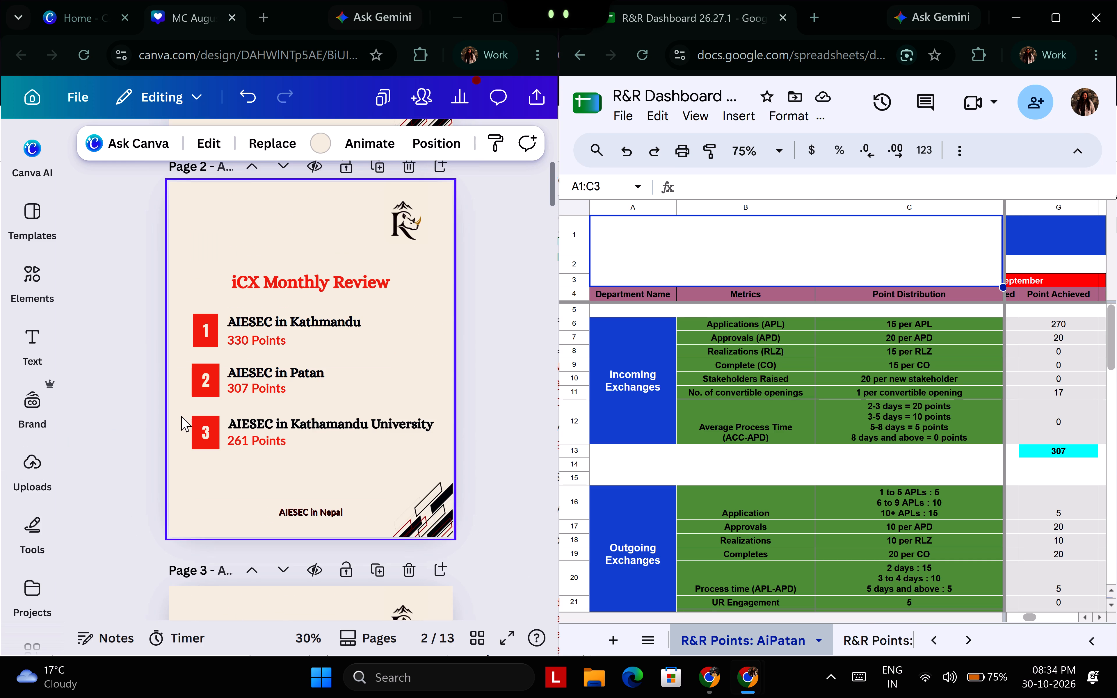
# Check the September Outgoing Exchanges totals on the R&R Points: AiPatan and AiPokhara sheets.
pyautogui.scroll(-1, 181, 416)
pyautogui.scroll(-1, 1064, 446)
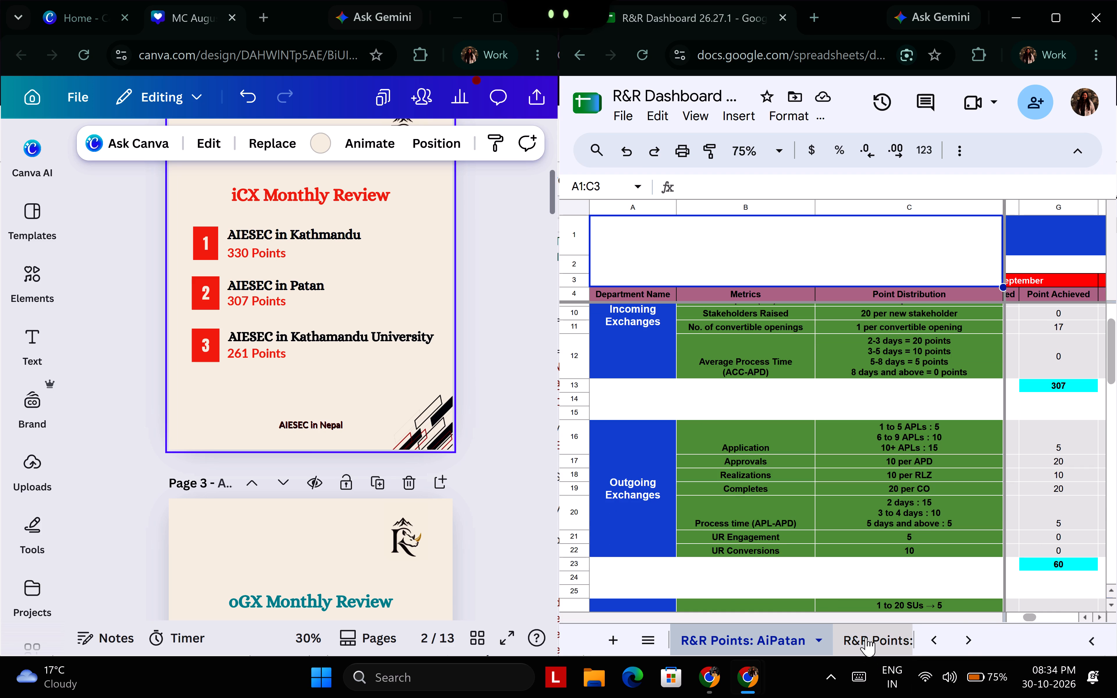
pyautogui.click(901, 644)
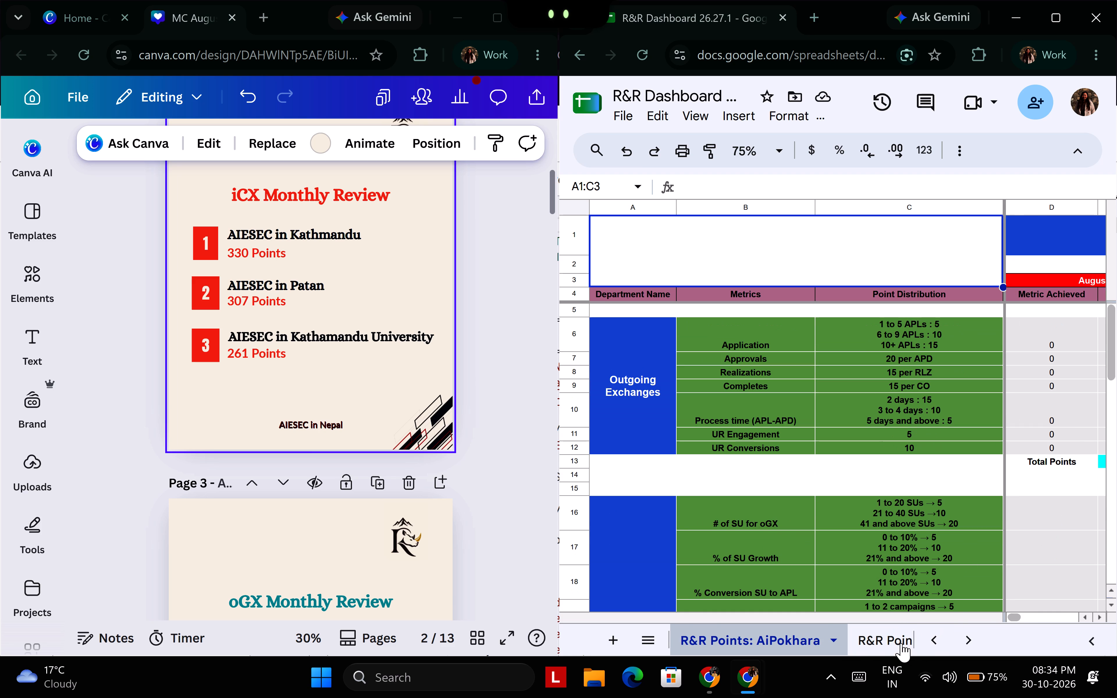
pyautogui.scroll(-1, 1016, 539)
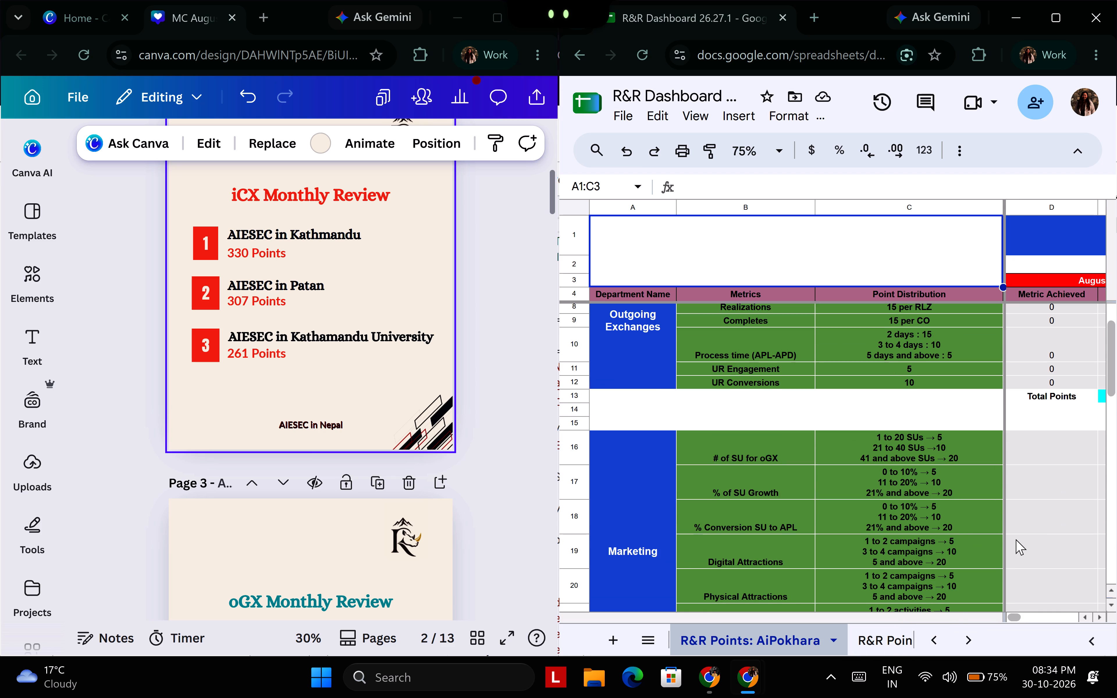
pyautogui.scroll(1, 1016, 539)
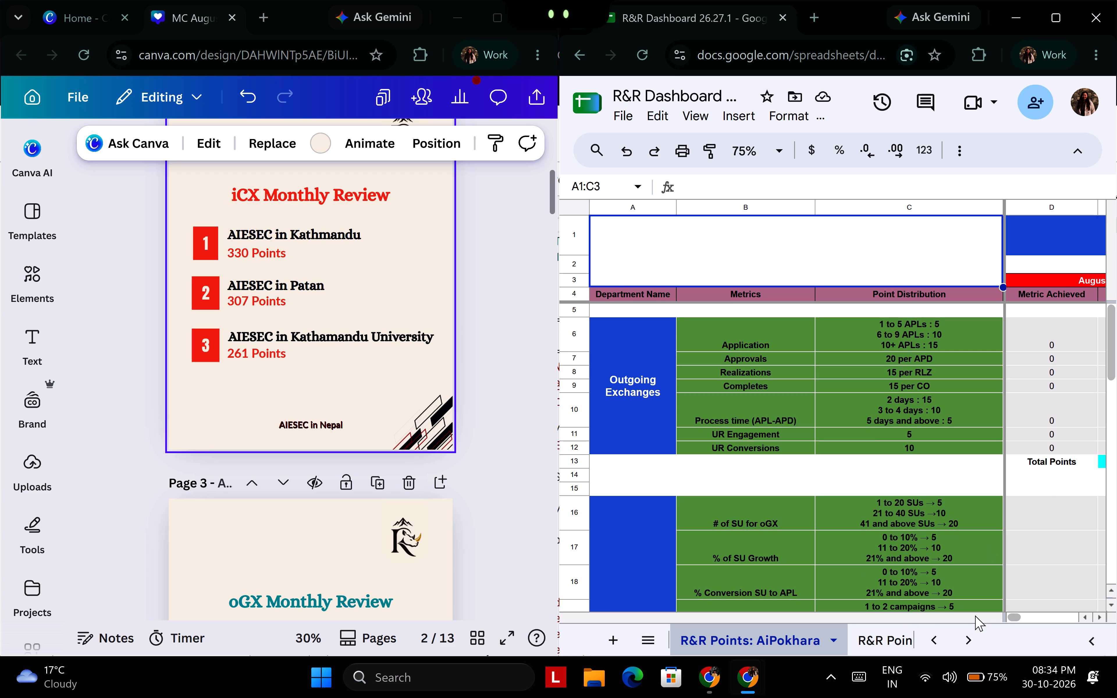
pyautogui.moveTo(1015, 620); pyautogui.dragTo(1031, 624)
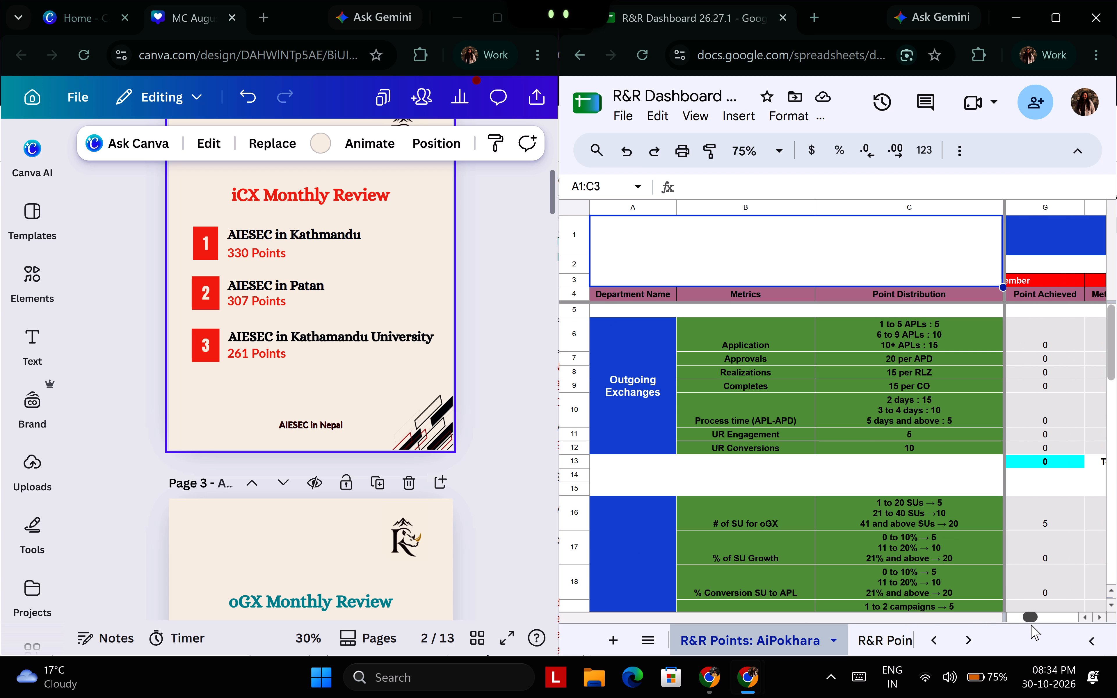
pyautogui.moveTo(1031, 624); pyautogui.dragTo(1028, 628)
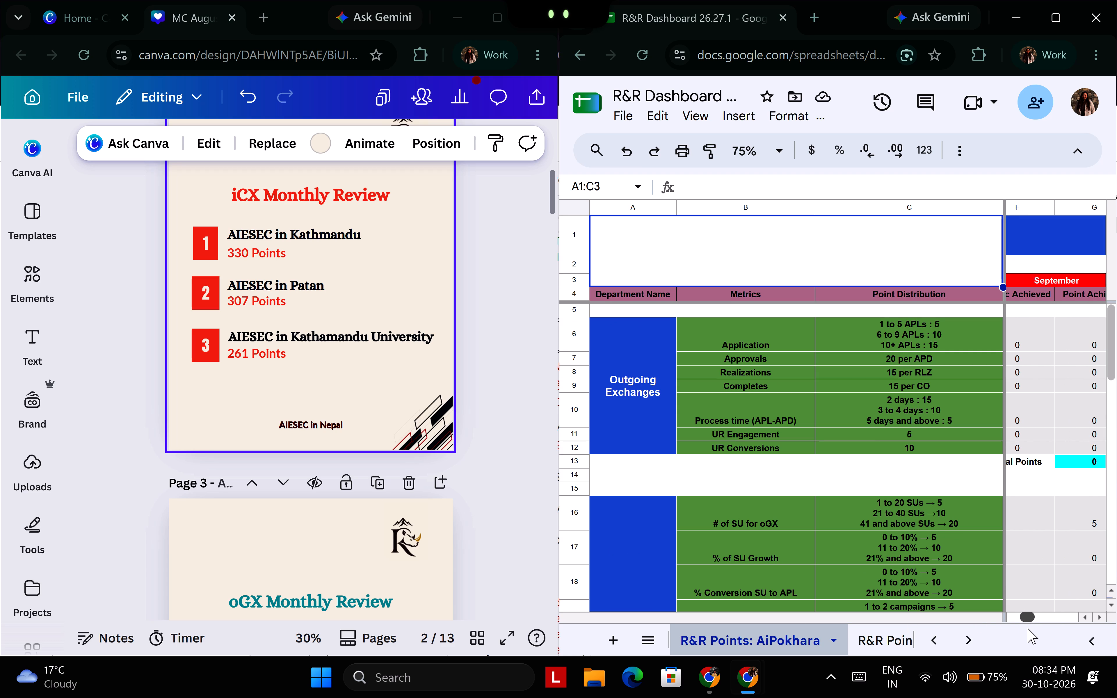
pyautogui.moveTo(1028, 628); pyautogui.dragTo(1034, 637)
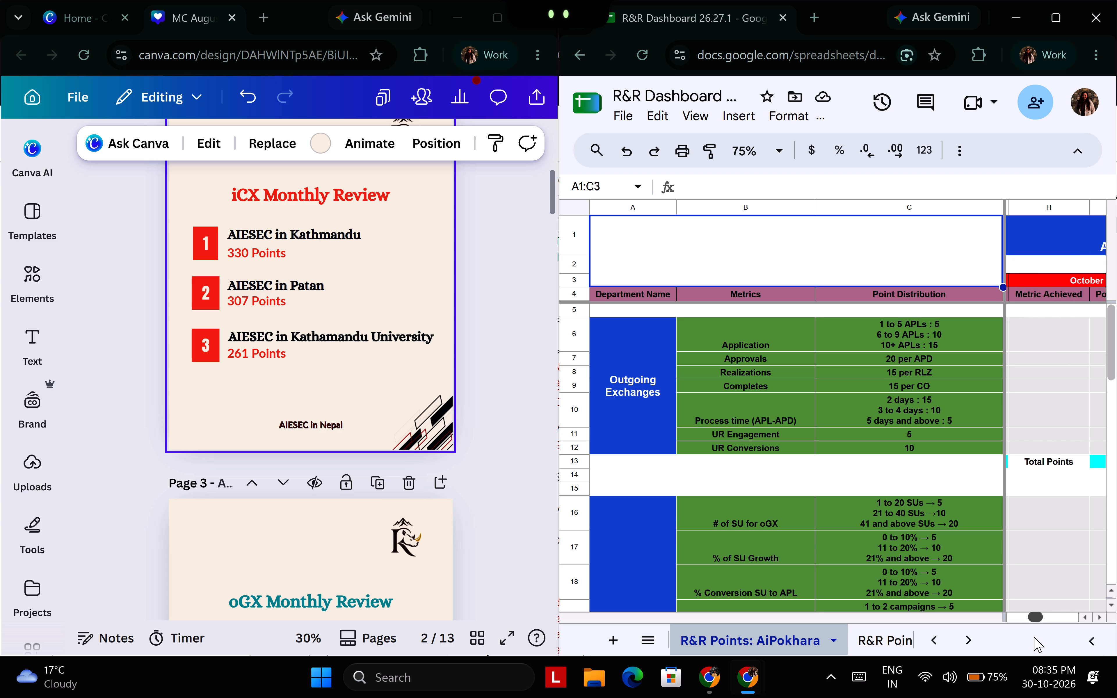
pyautogui.moveTo(1034, 637); pyautogui.dragTo(1027, 636)
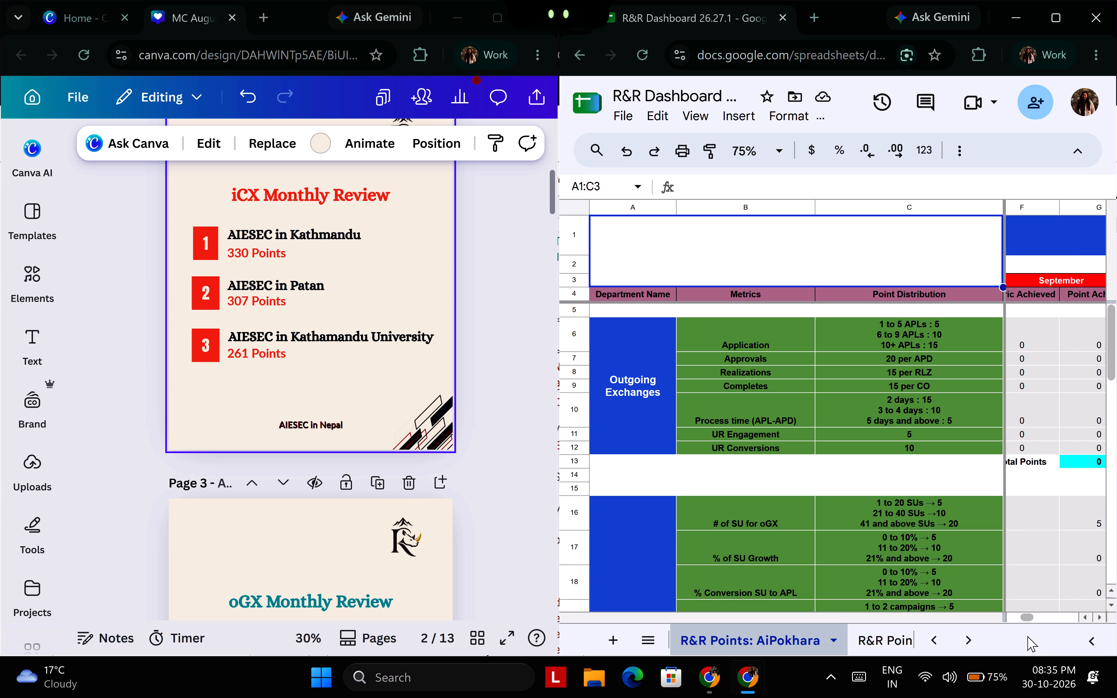
# Compare the September Outgoing Exchanges totals on the R&R Points: AiK, AiKU and AiPatan sheets.
pyautogui.click(929, 639)
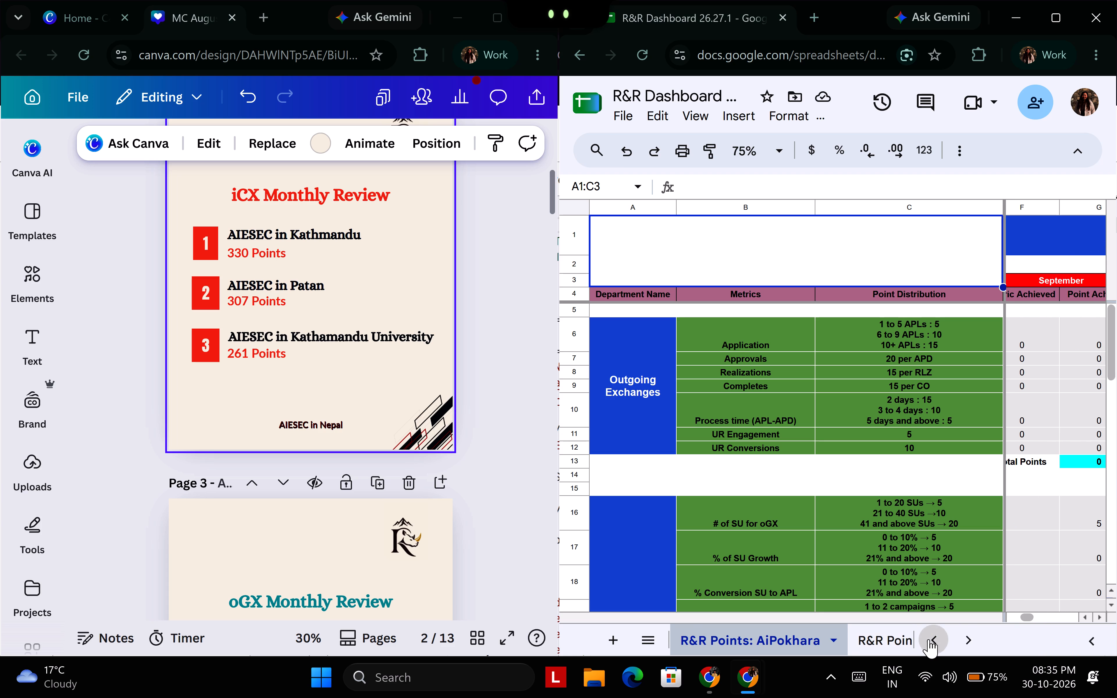
pyautogui.click(928, 639)
pyautogui.click(928, 639)
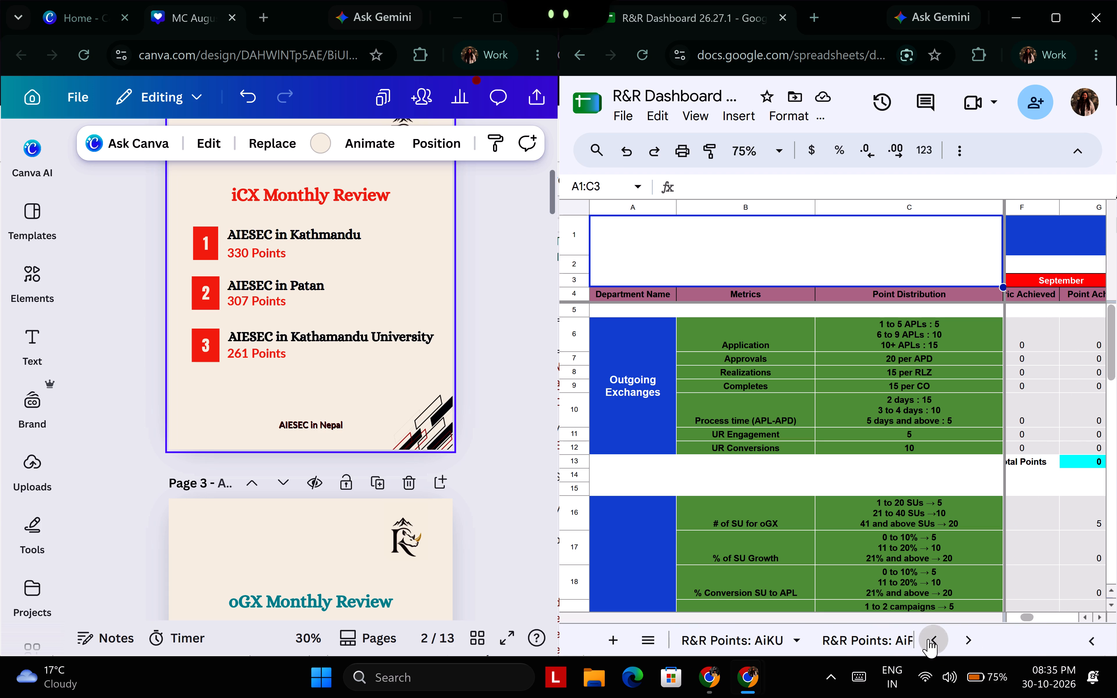
pyautogui.click(723, 634)
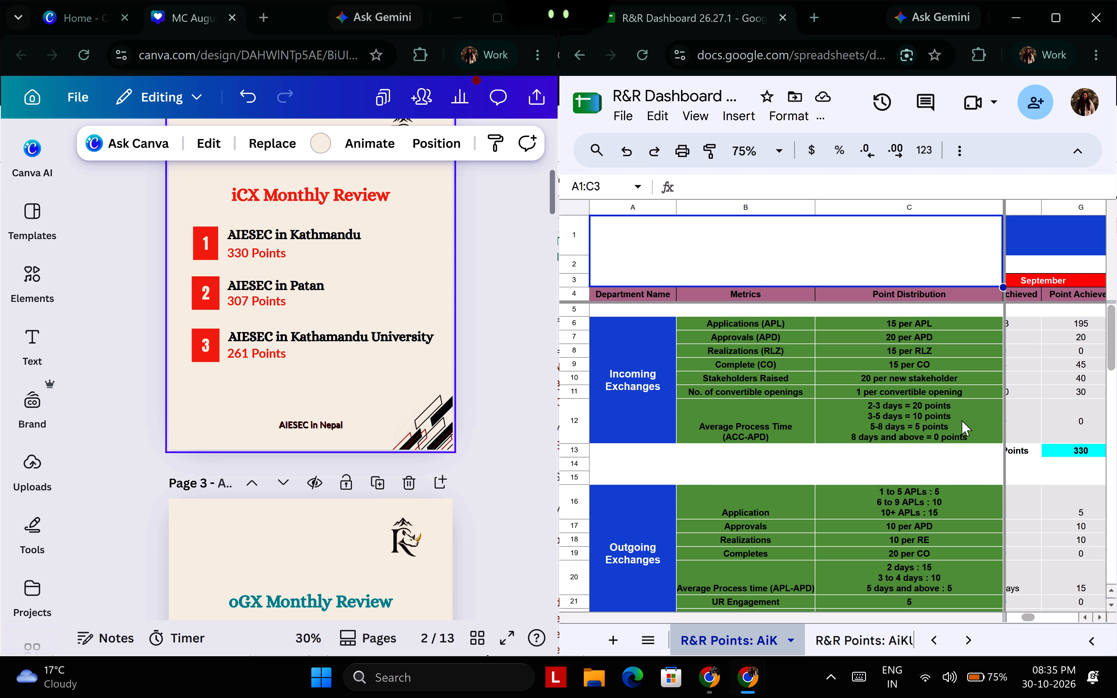
pyautogui.scroll(-1, 991, 487)
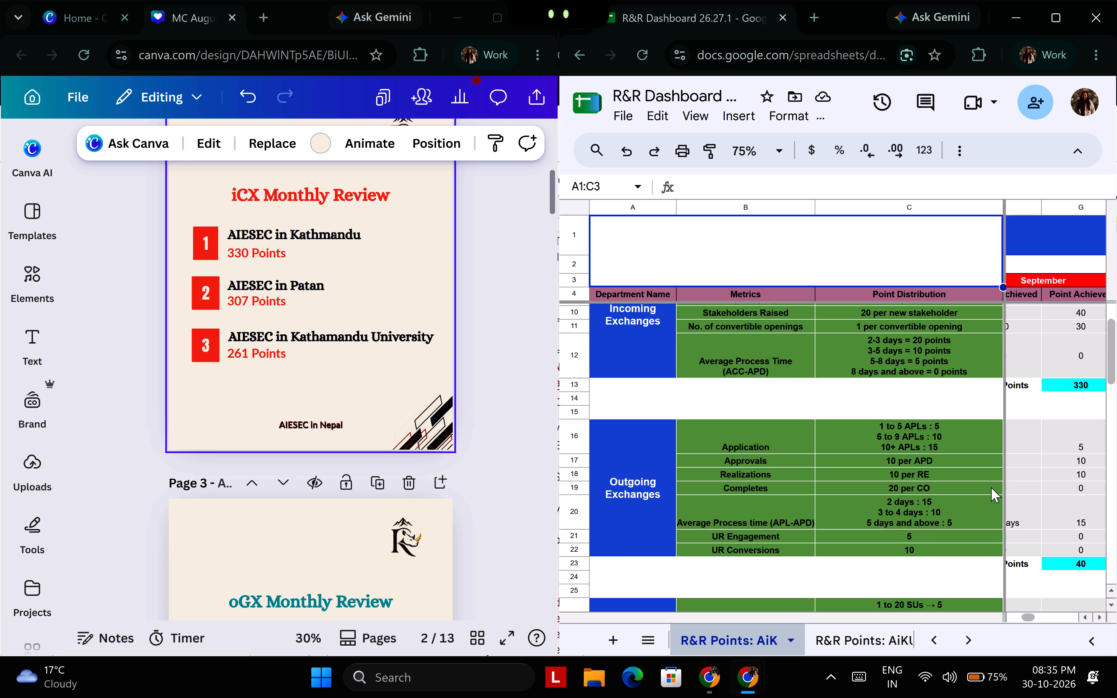
pyautogui.scroll(-1, 991, 487)
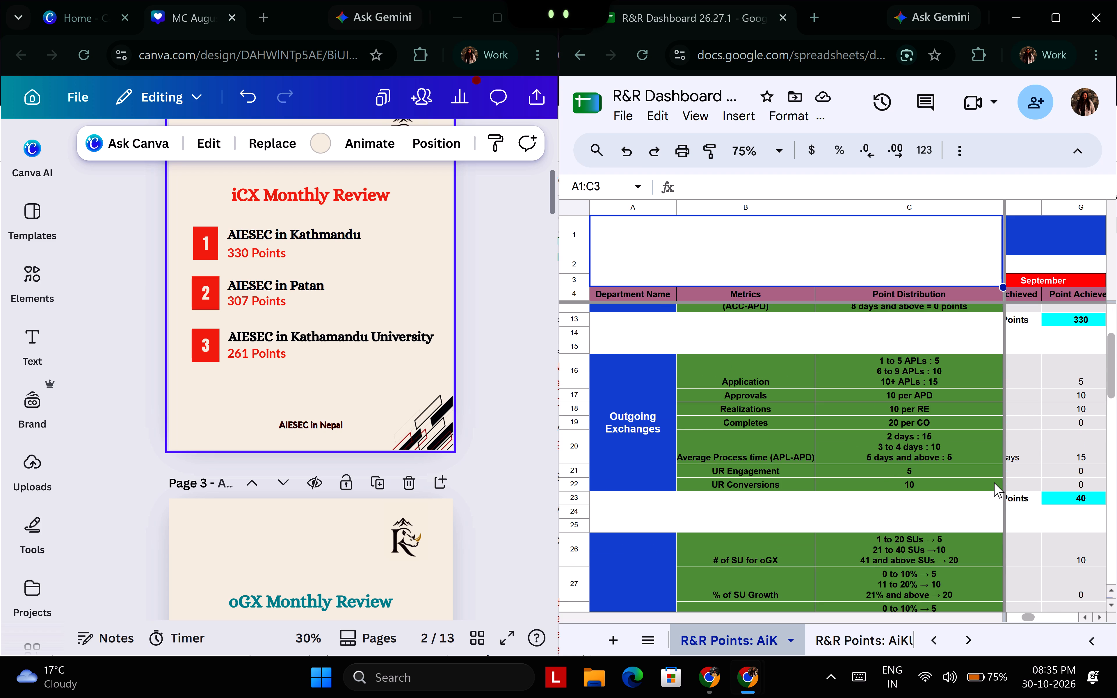
pyautogui.click(857, 642)
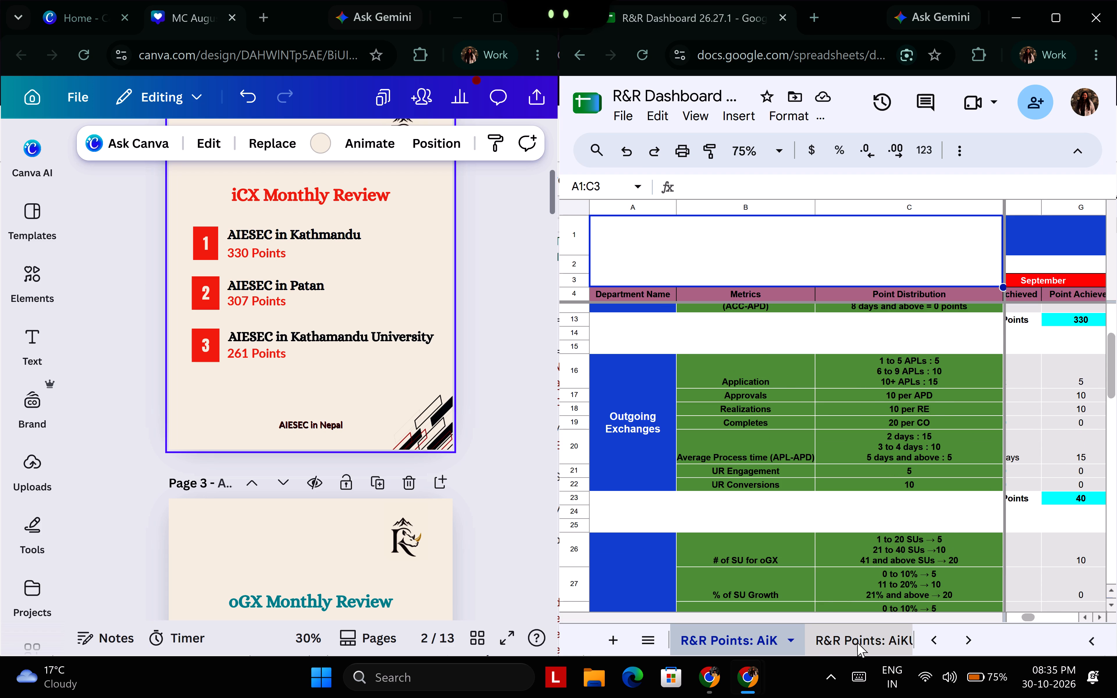
pyautogui.scroll(-2, 990, 534)
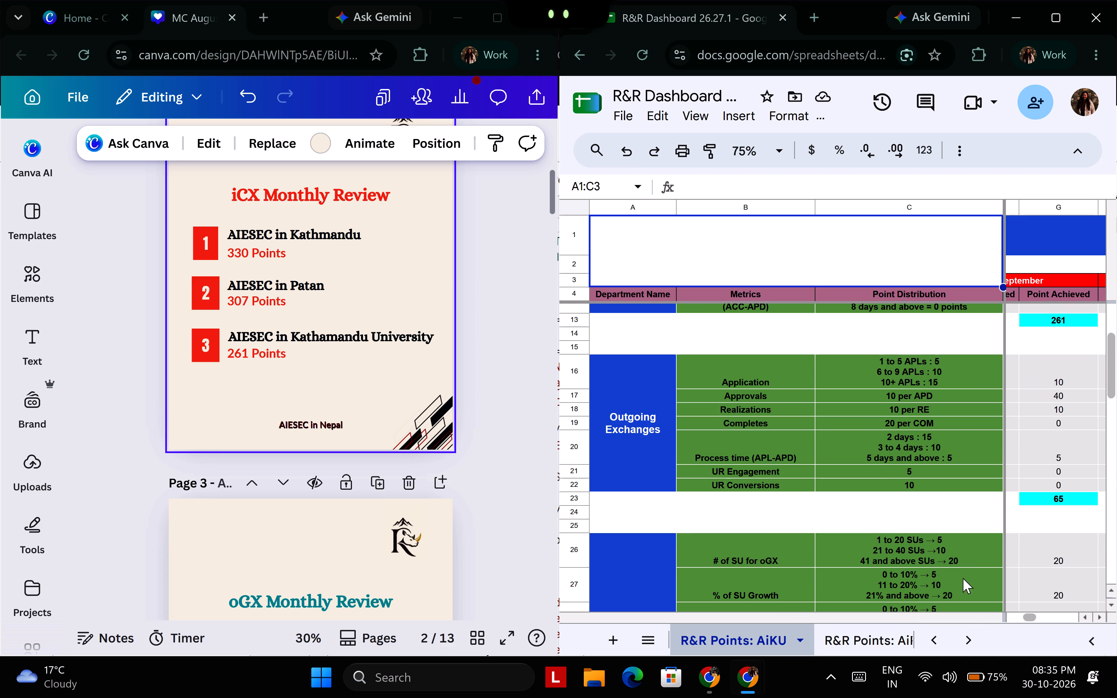
pyautogui.moveTo(1026, 616); pyautogui.dragTo(1032, 619)
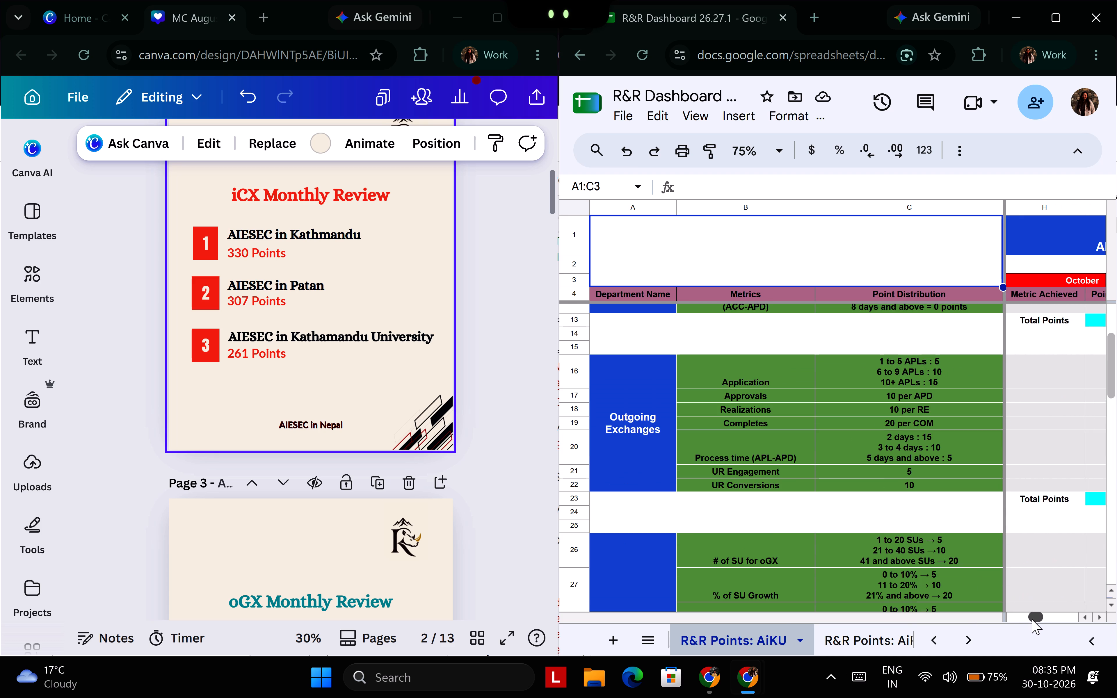
pyautogui.moveTo(1032, 619); pyautogui.dragTo(1023, 624)
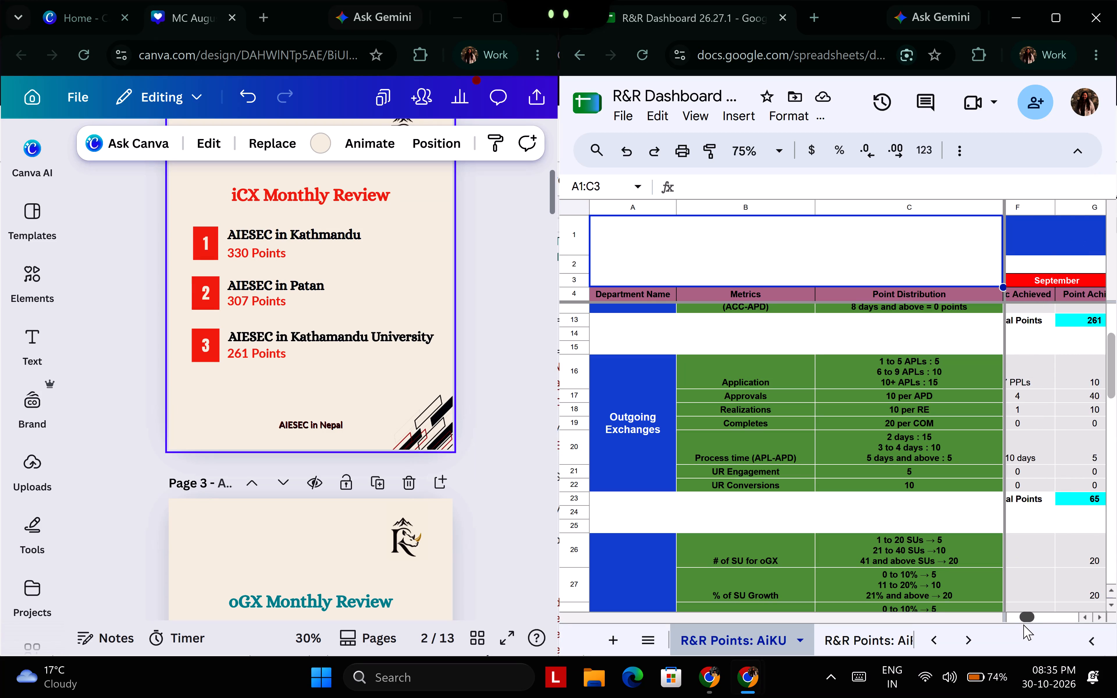
pyautogui.moveTo(1023, 624); pyautogui.dragTo(1026, 625)
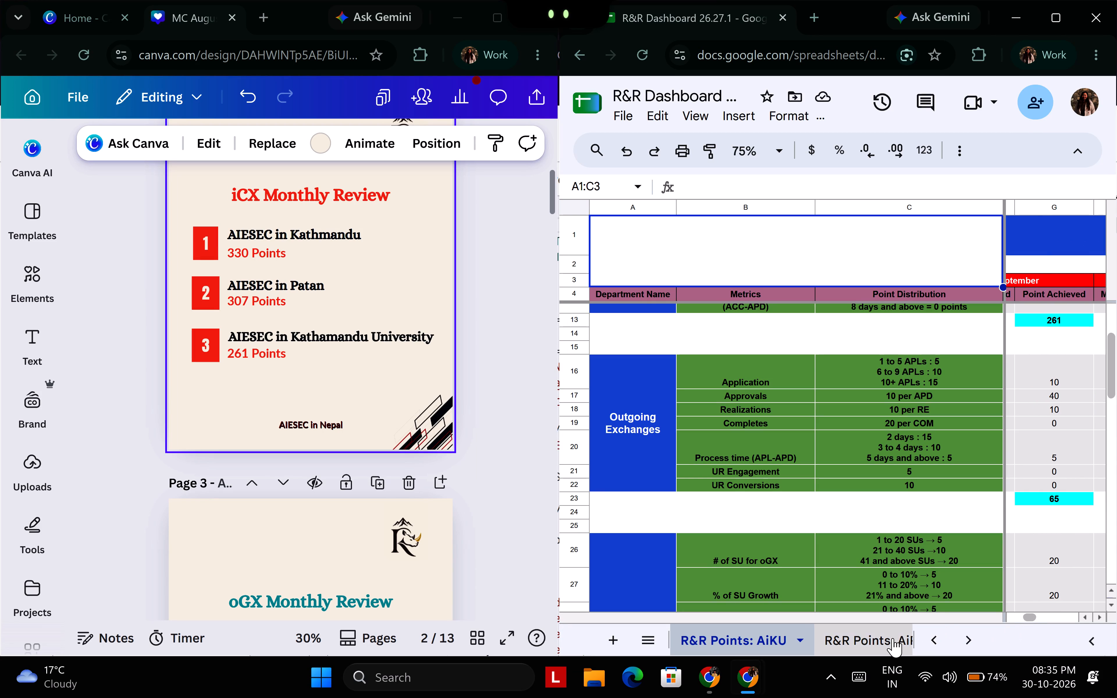
pyautogui.click(891, 637)
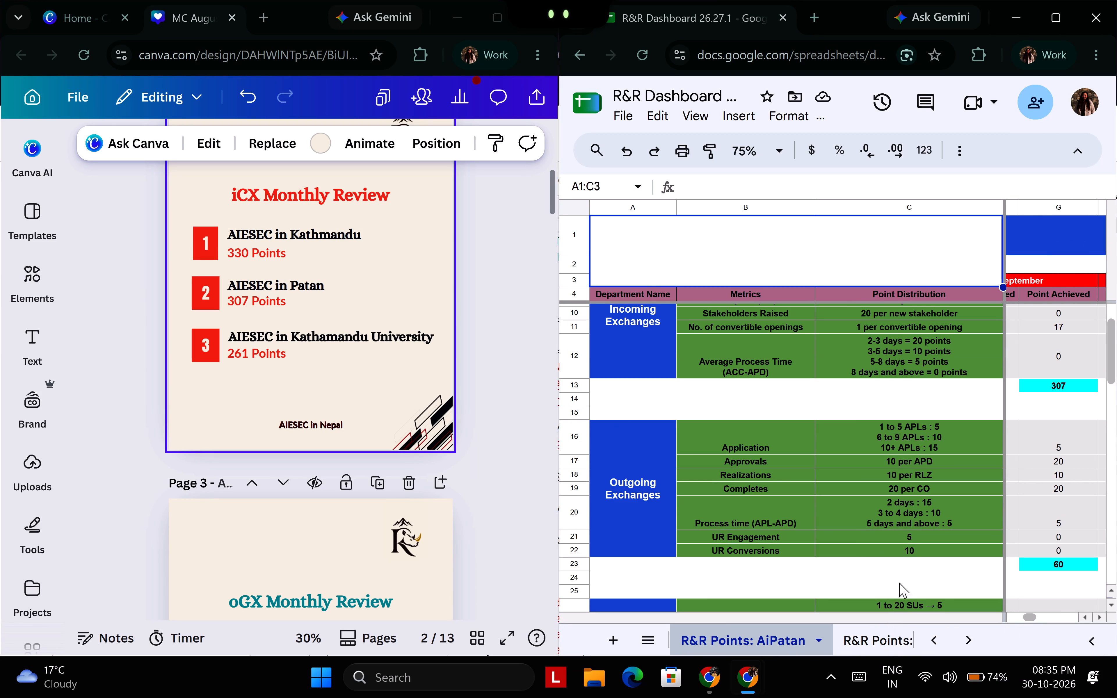
# Set the rank 2 points for AIESEC in Patan to 60 in the oGX Monthly Review.
pyautogui.scroll(-2, 306, 386)
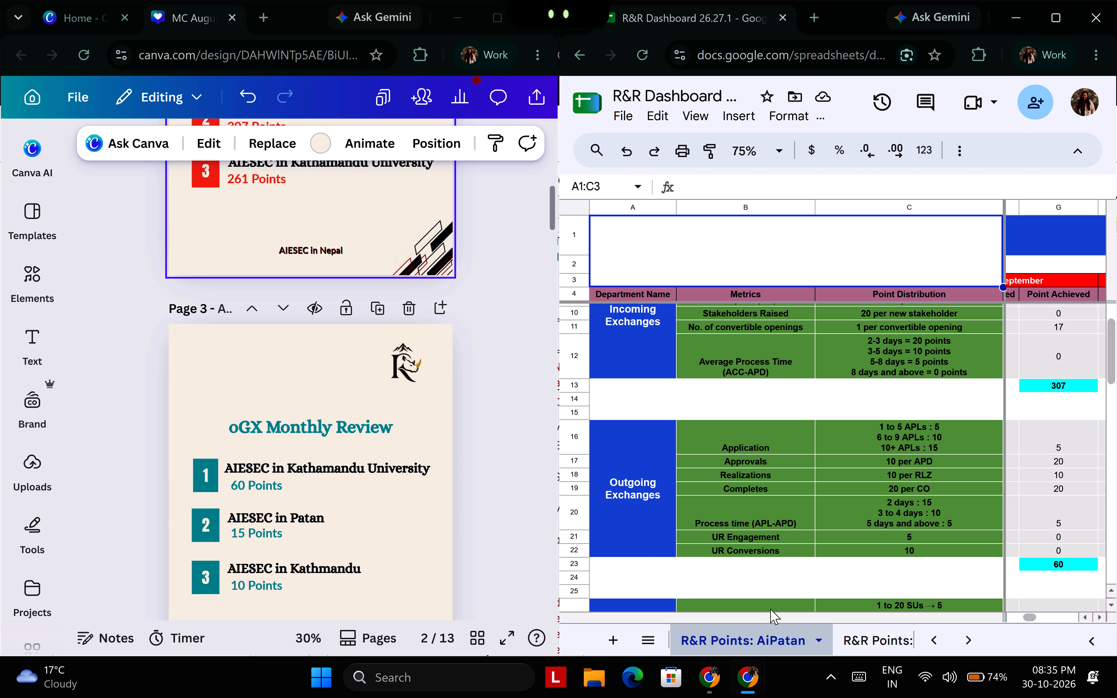
pyautogui.doubleClick(243, 529)
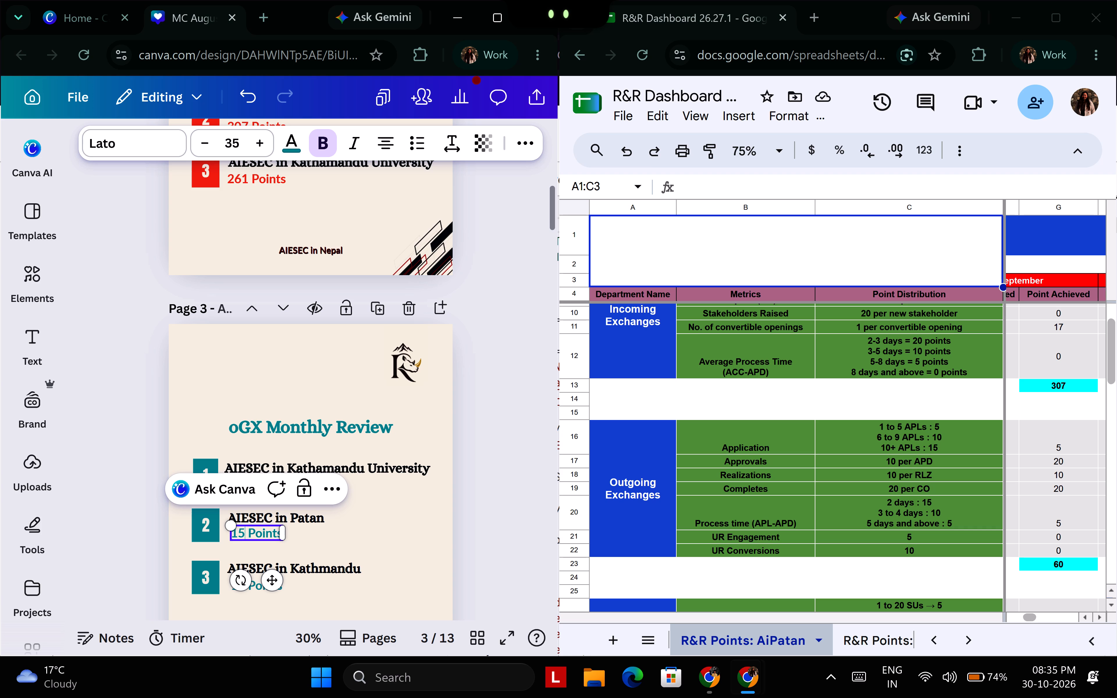
pyautogui.press('BackSpace')
pyautogui.press('BackSpace')
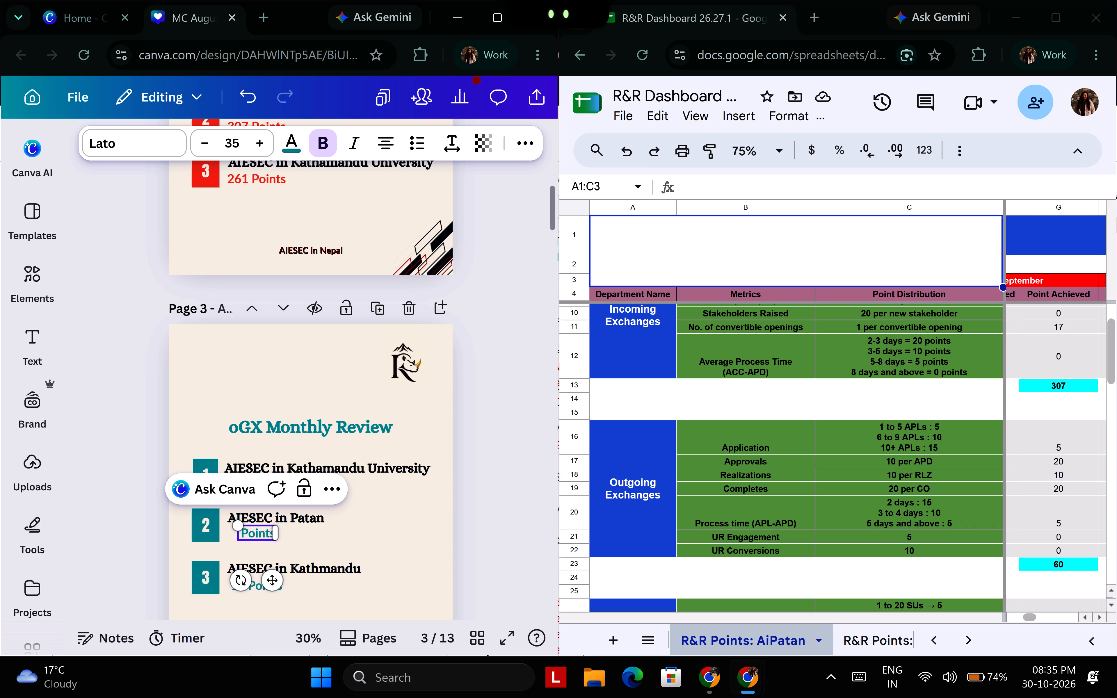
pyautogui.write('60')
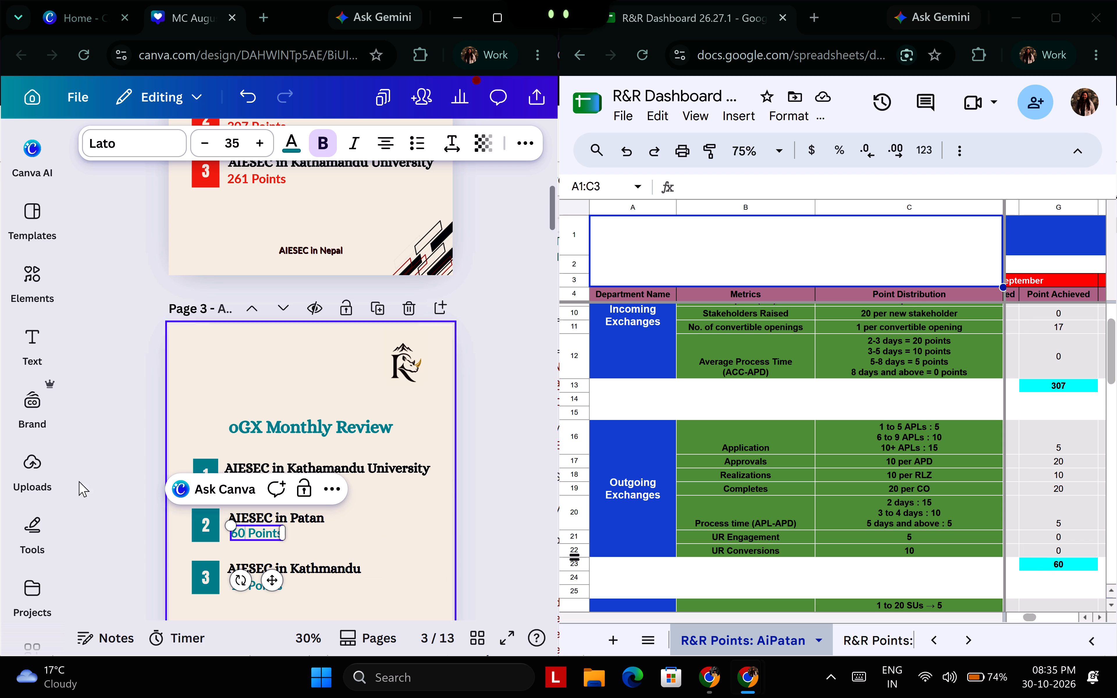
pyautogui.click(365, 547)
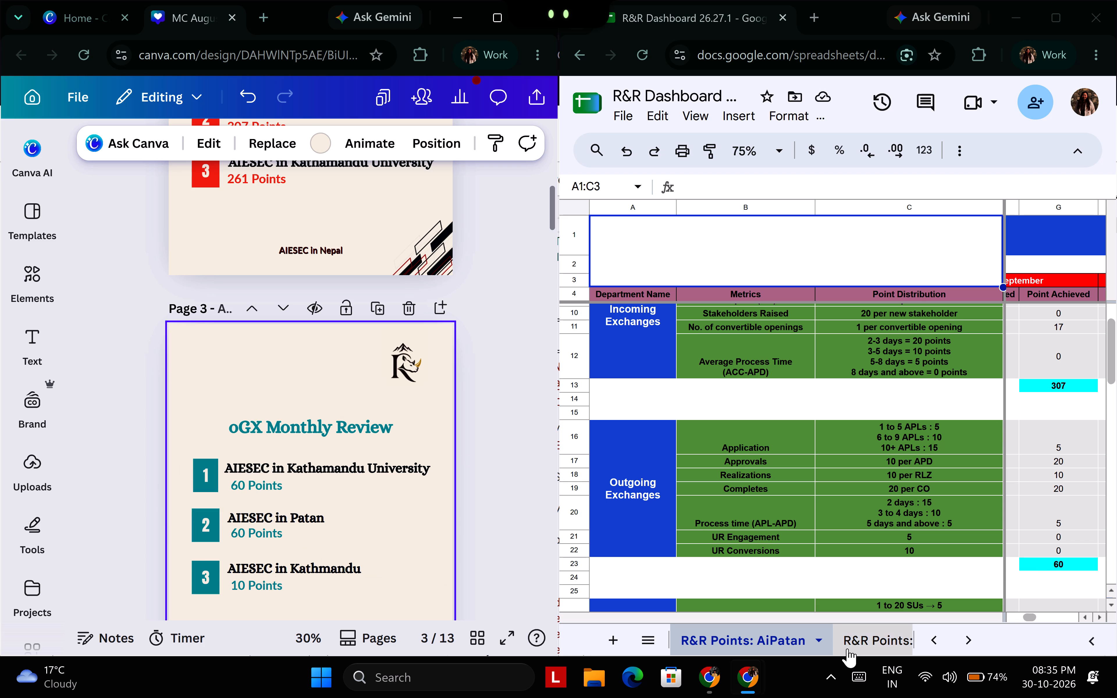
# Using the R&R Points: AiKU sheet, set the rank 1 points for AIESEC in Kathamandu University to 65 in the oGX Monthly Review.
pyautogui.click(864, 636)
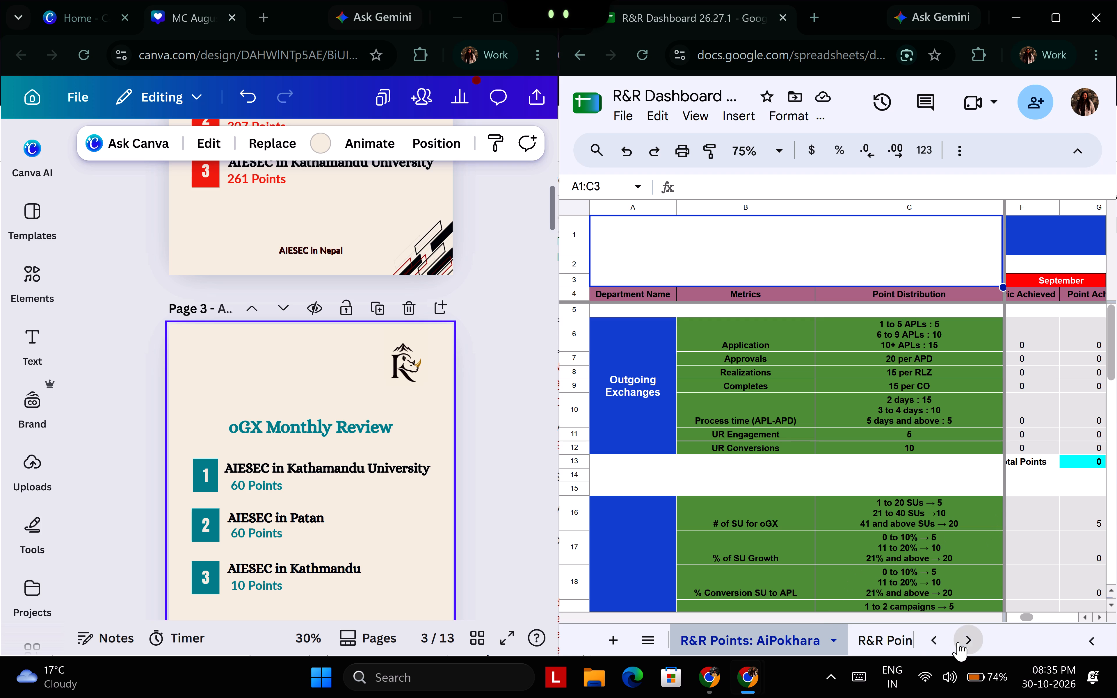
pyautogui.click(922, 636)
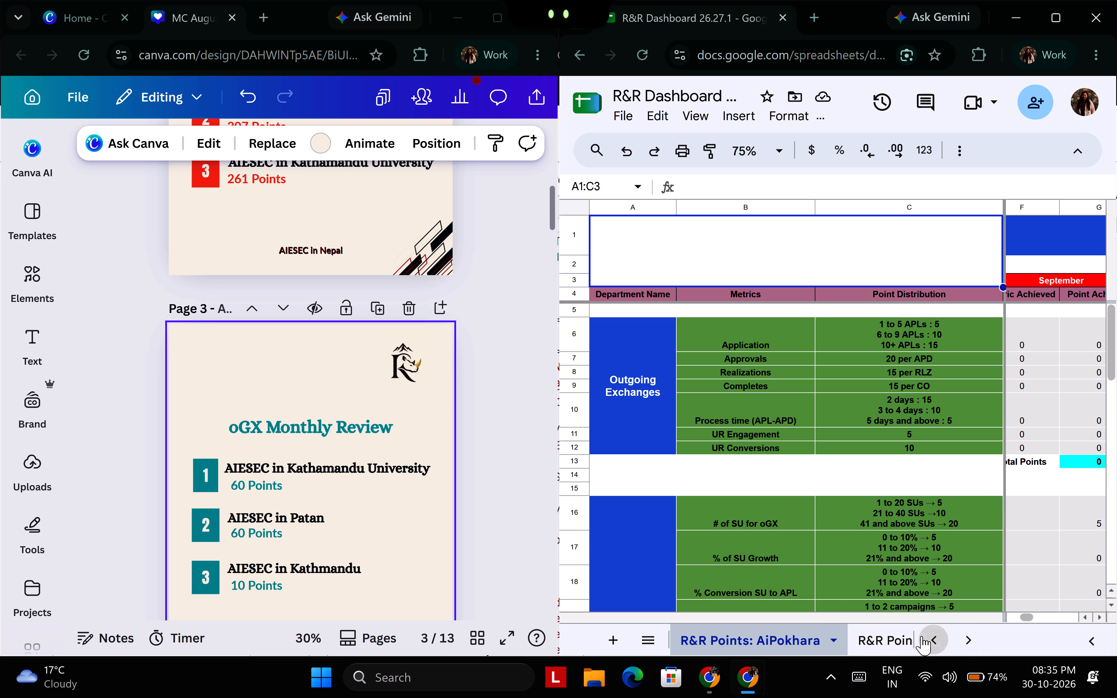
pyautogui.click(924, 637)
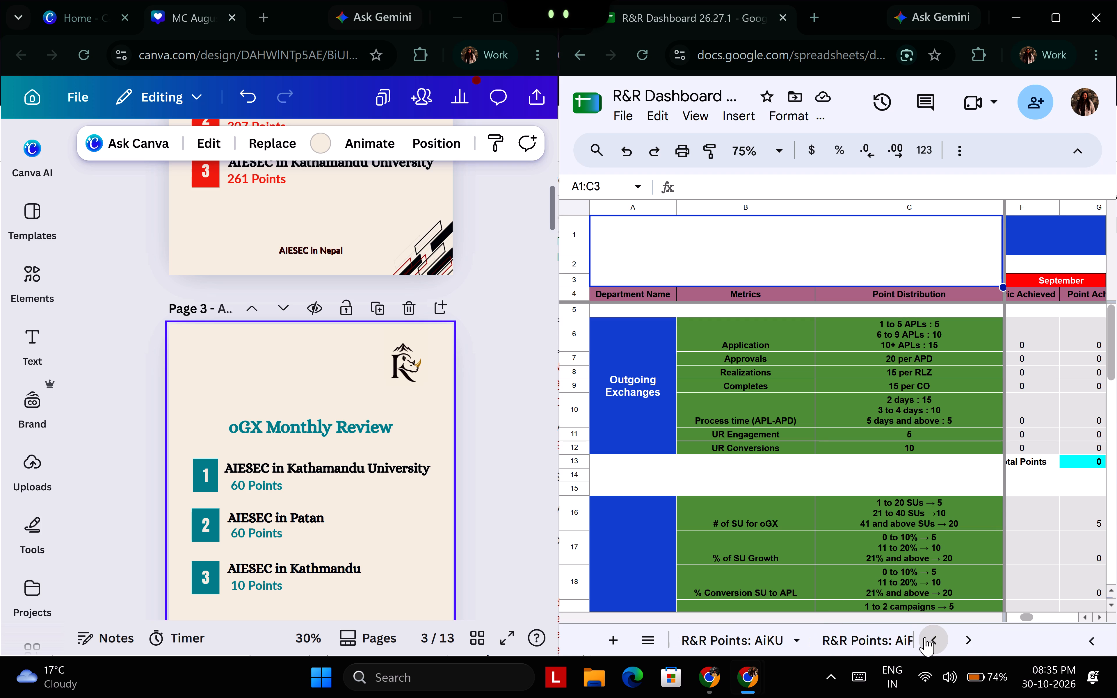
pyautogui.click(765, 645)
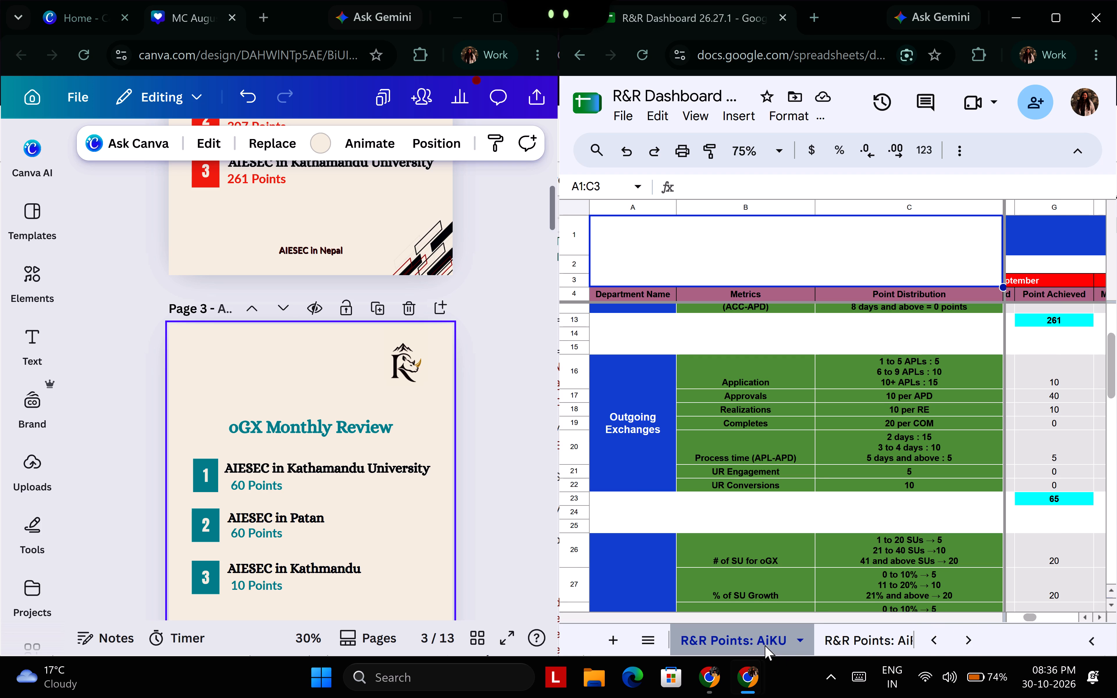
pyautogui.doubleClick(244, 481)
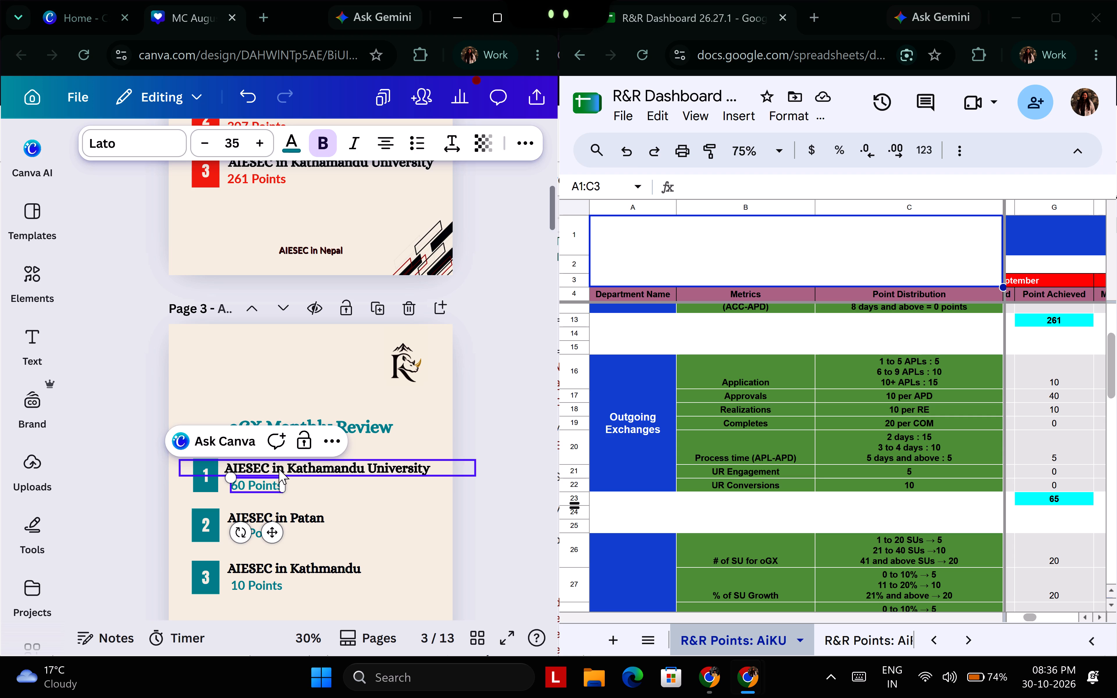
pyautogui.press('BackSpace')
pyautogui.press('5')
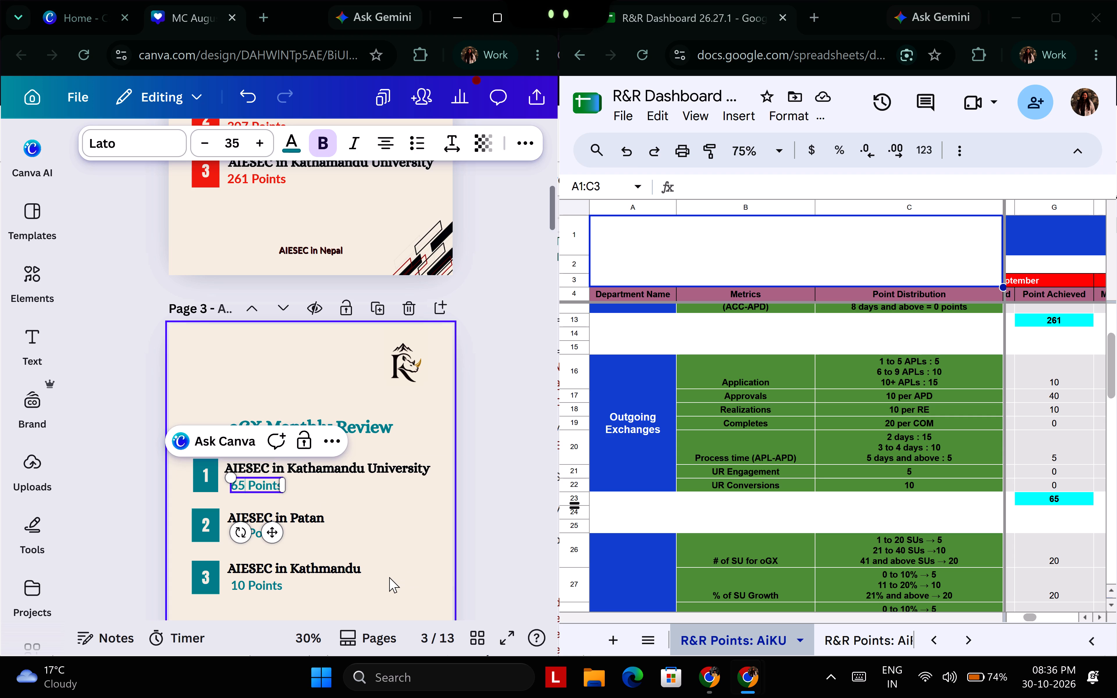
pyautogui.click(389, 577)
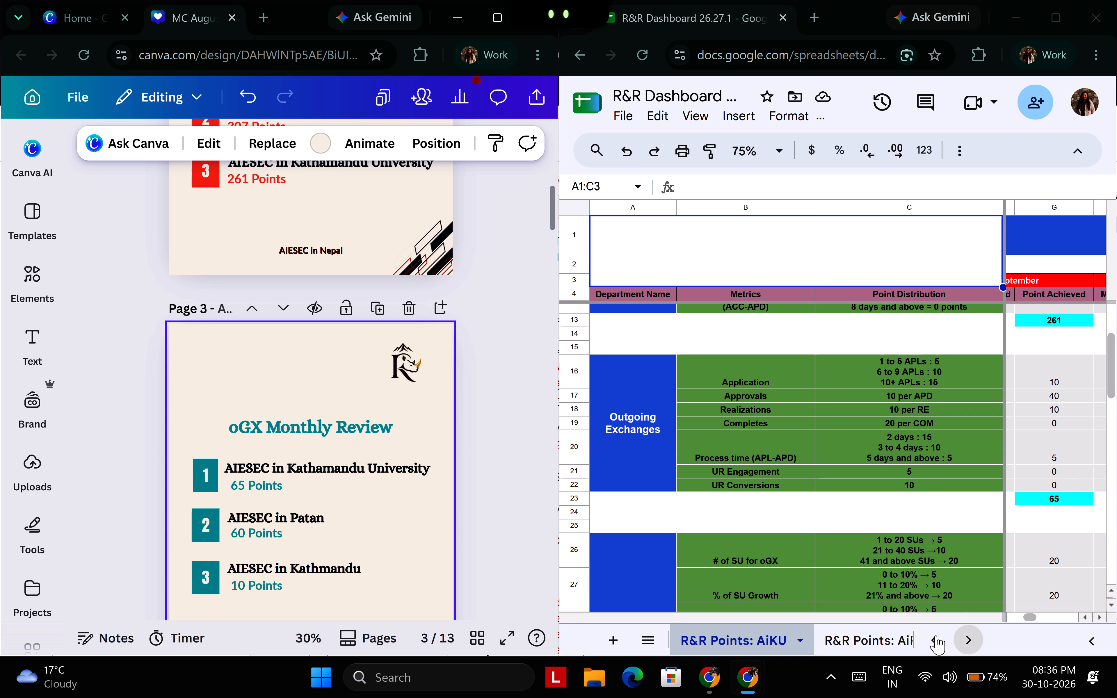
# Using the R&R Points: AiK sheet, set the rank 3 points for AIESEC in Kathmandu to 40 in the oGX Monthly Review.
pyautogui.click(927, 633)
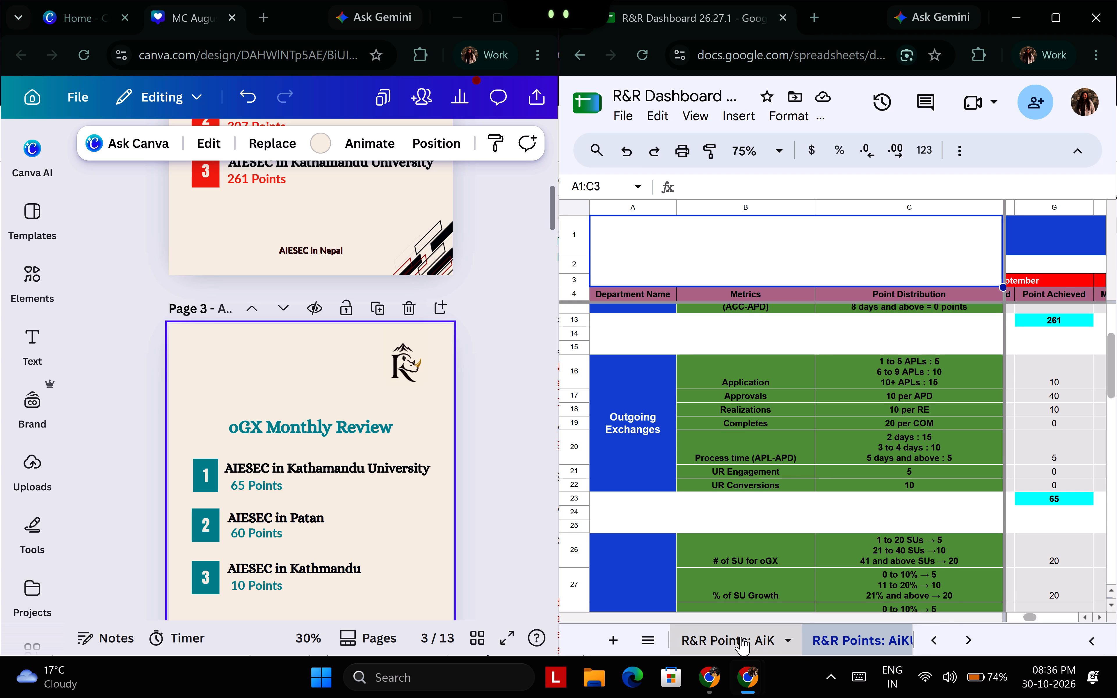
pyautogui.click(741, 637)
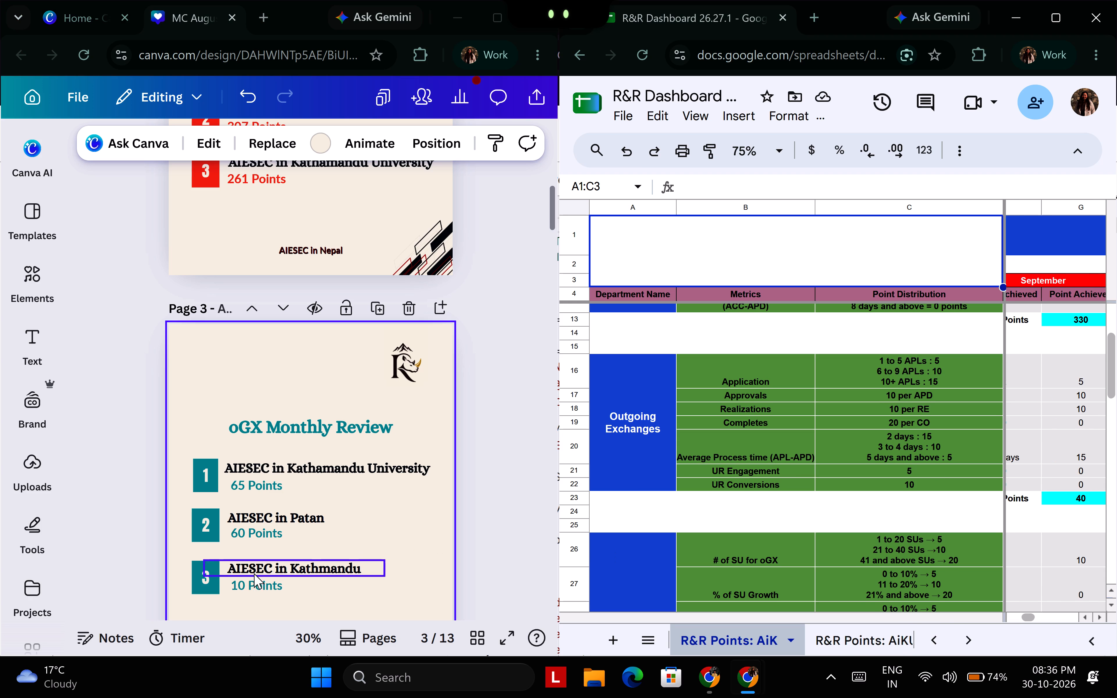
pyautogui.doubleClick(245, 583)
pyautogui.click(242, 582)
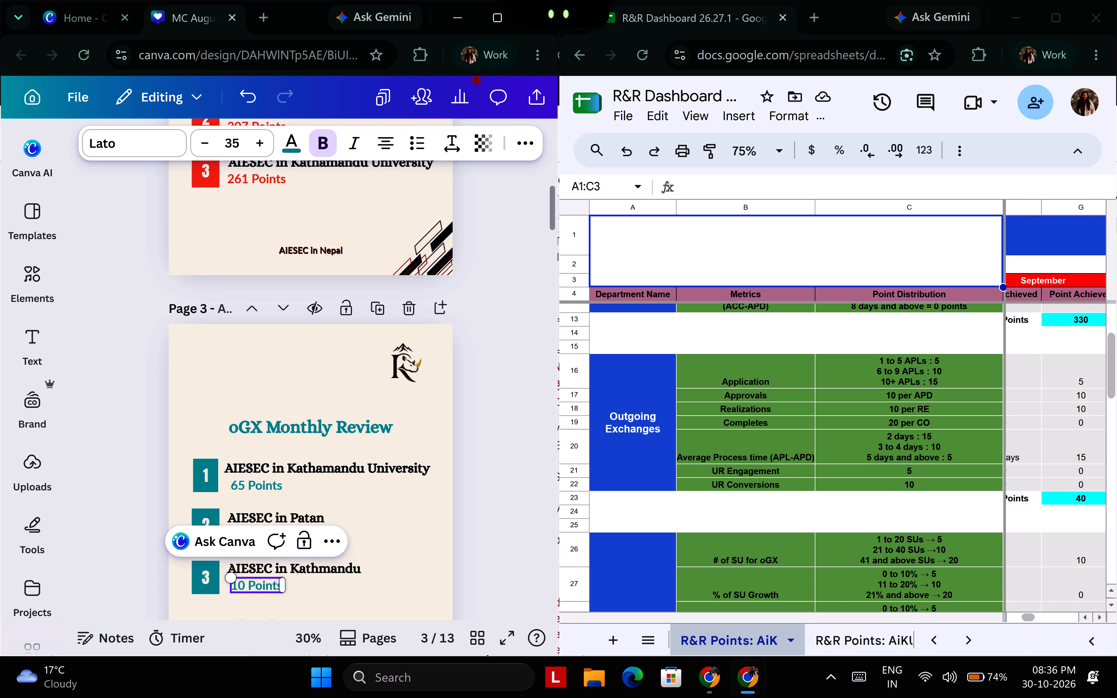
pyautogui.click(239, 587)
pyautogui.press('BackSpace')
pyautogui.press('4')
pyautogui.click(429, 520)
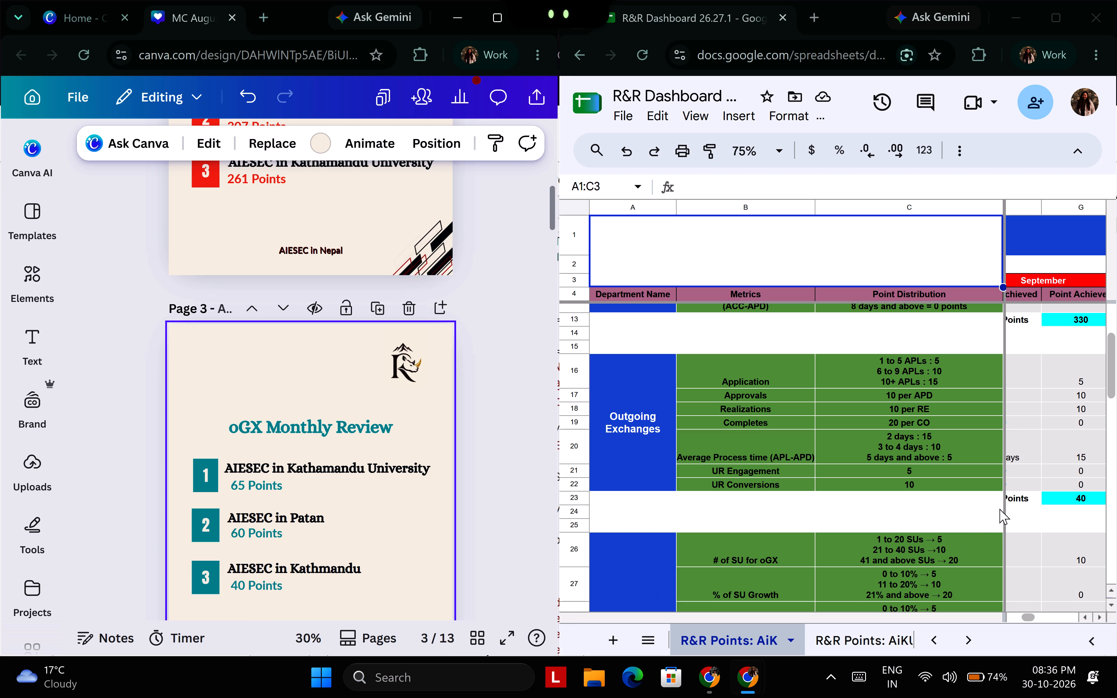
# Recheck the September Outgoing Exchanges totals across the R&R Points sheets for AiKU, AiK, AiPatan, AiPokhara and AiLumbini.
pyautogui.click(853, 639)
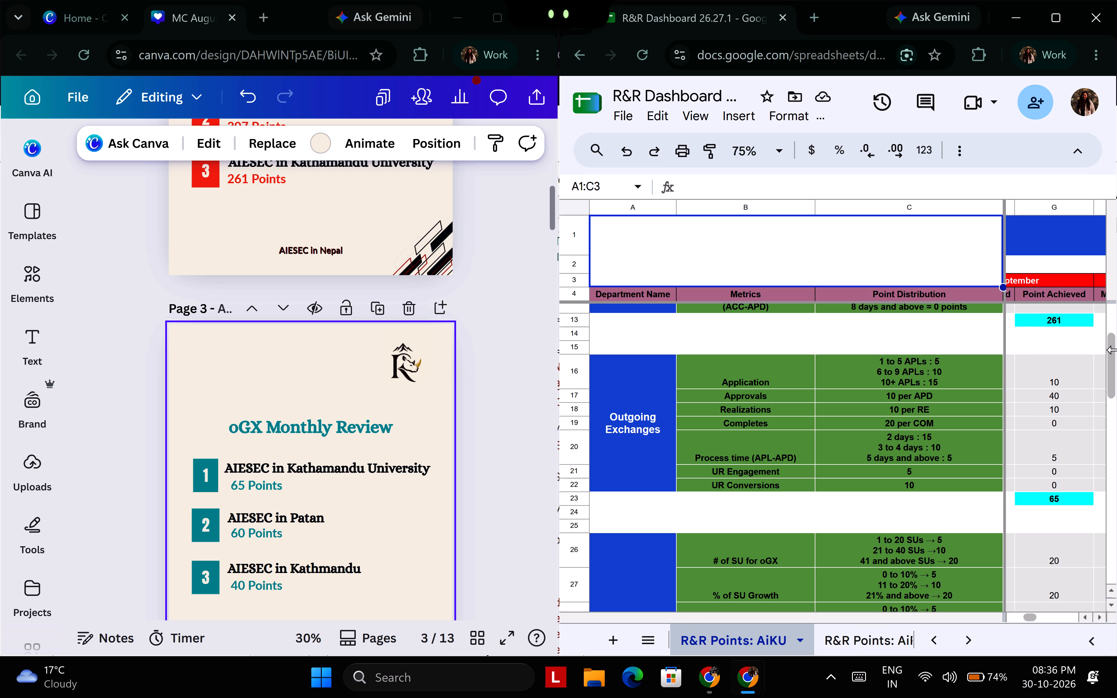
pyautogui.click(1056, 262)
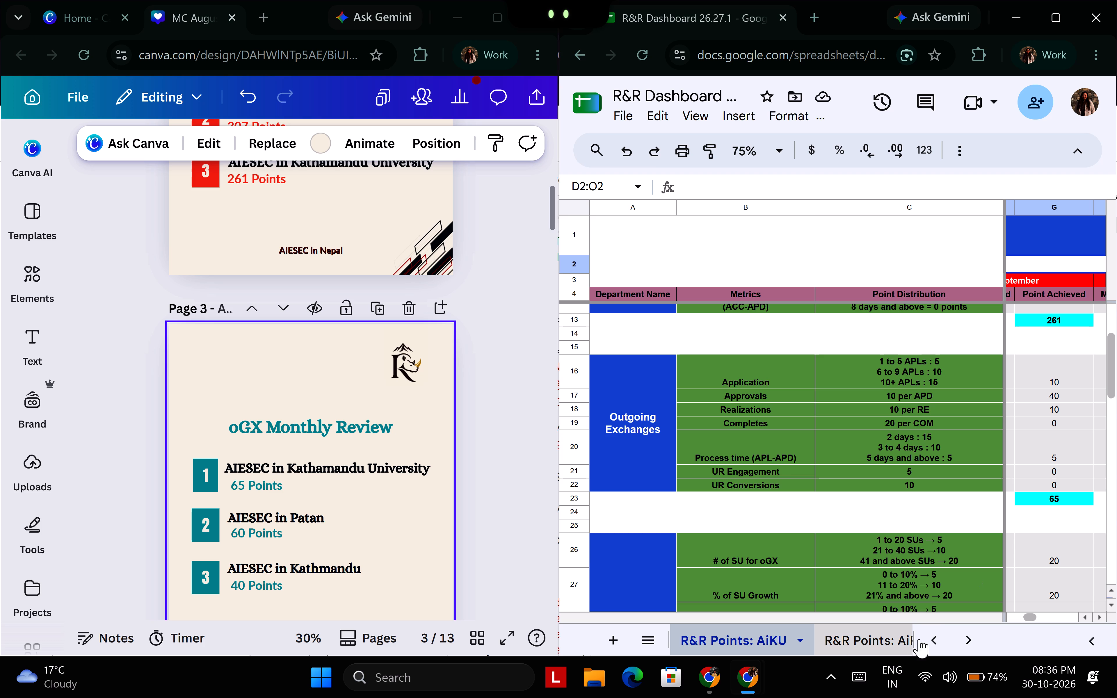
pyautogui.click(929, 638)
pyautogui.click(738, 638)
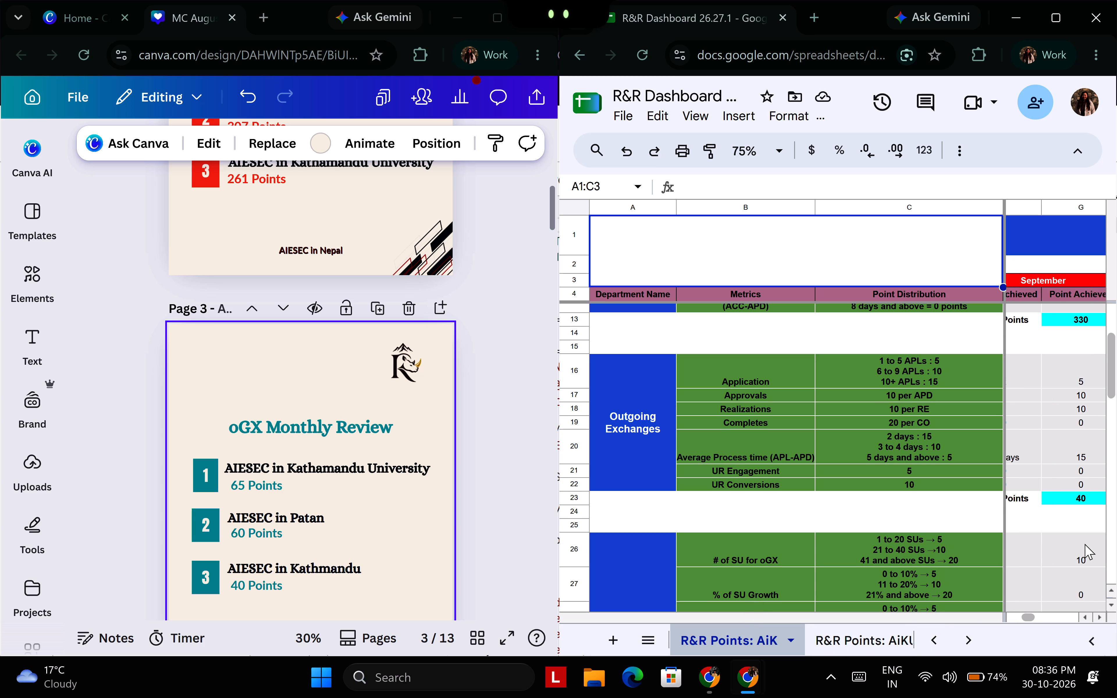
pyautogui.click(1028, 619)
pyautogui.moveTo(1029, 619); pyautogui.dragTo(1038, 623)
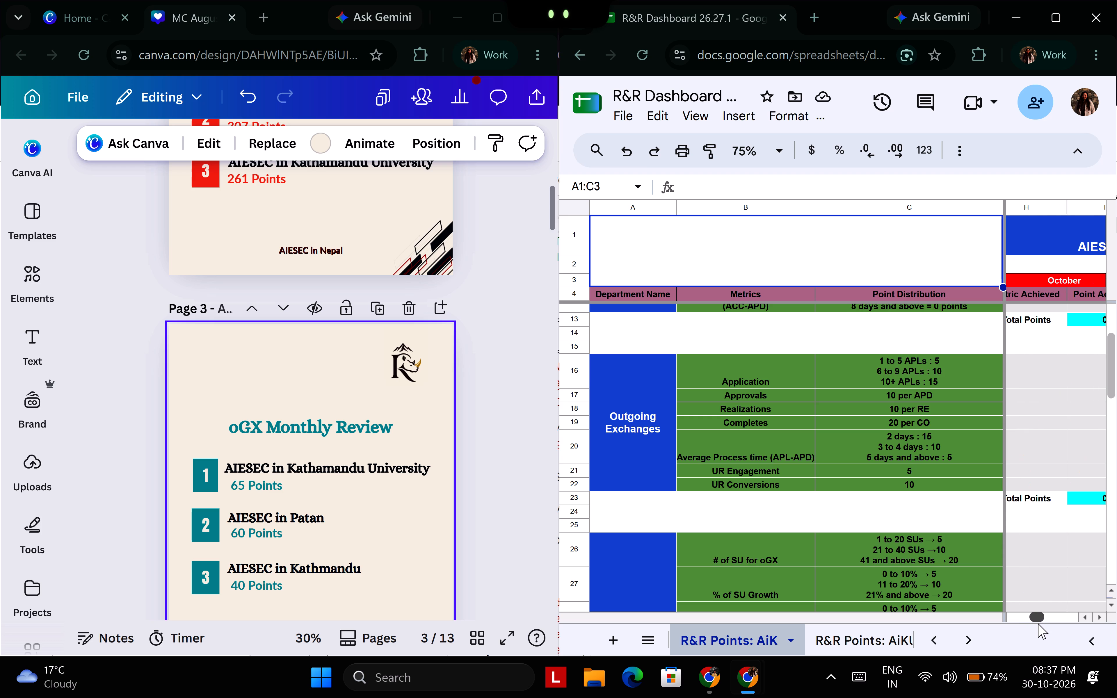
pyautogui.moveTo(1038, 623); pyautogui.dragTo(1028, 622)
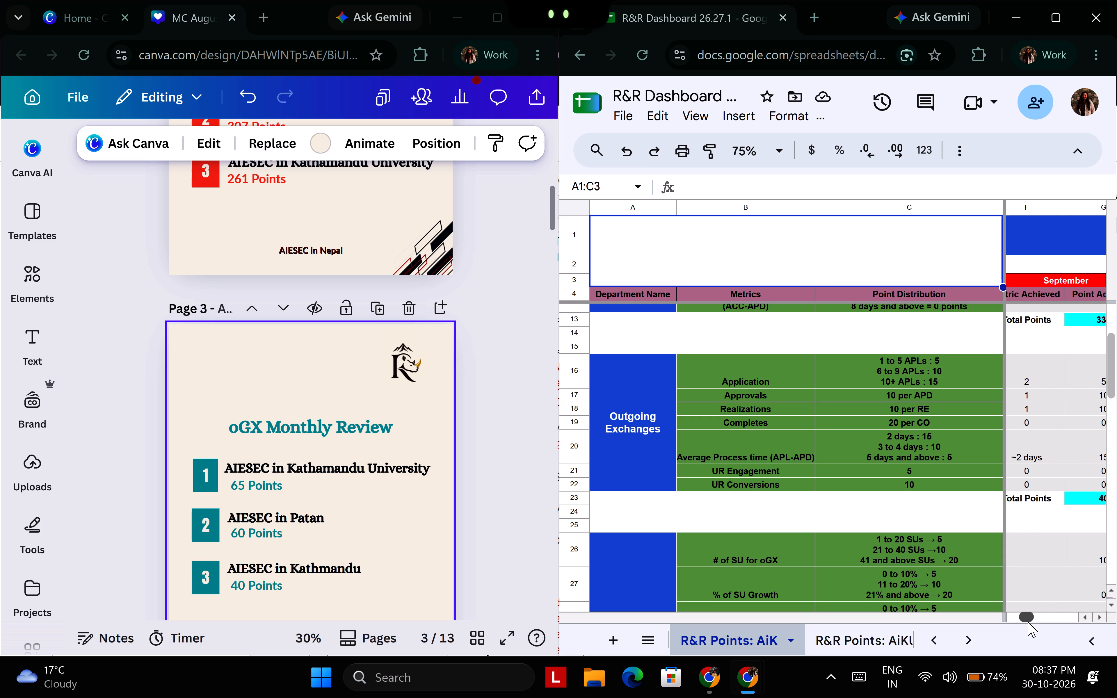
pyautogui.moveTo(1028, 622); pyautogui.dragTo(1031, 623)
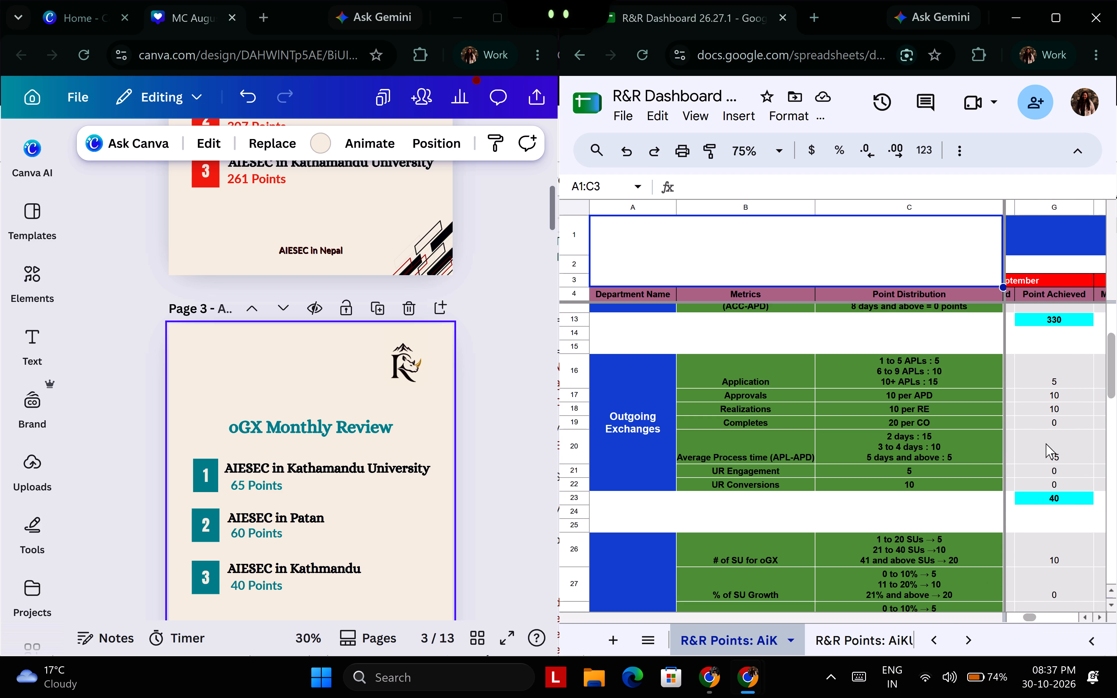
pyautogui.click(867, 637)
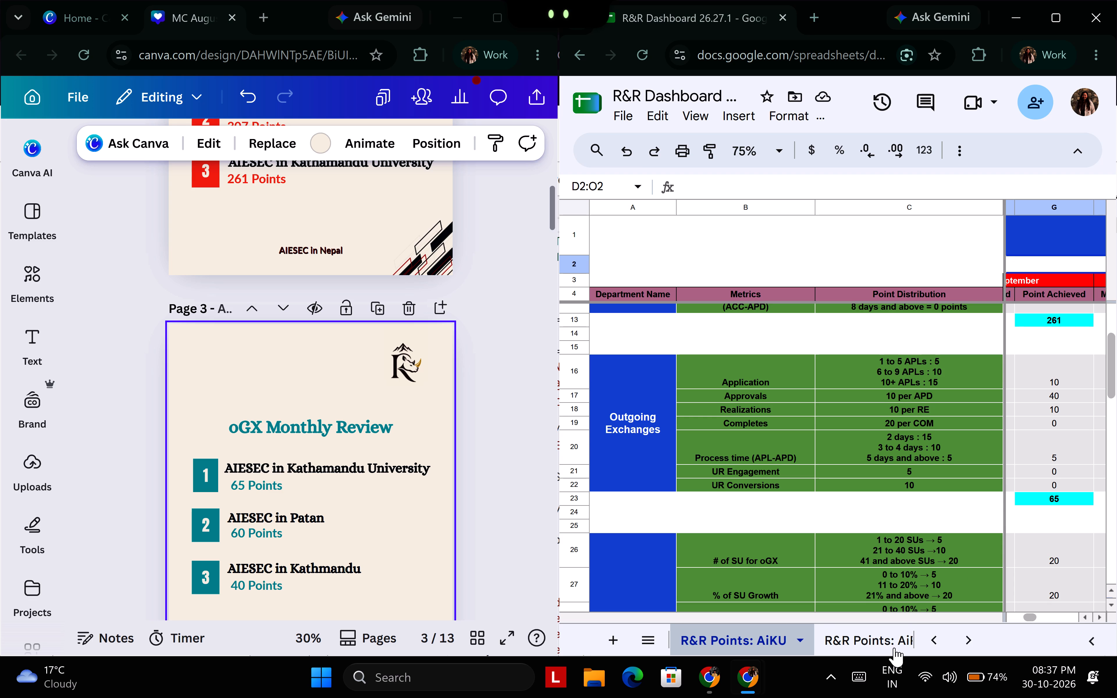
pyautogui.click(869, 646)
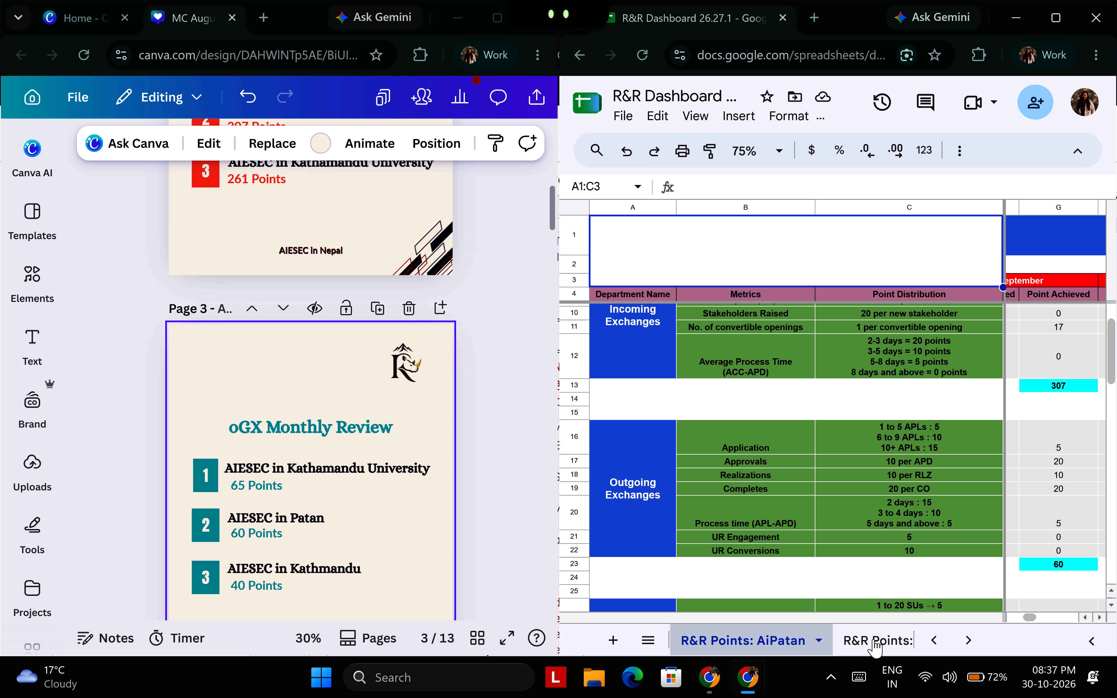
pyautogui.click(877, 640)
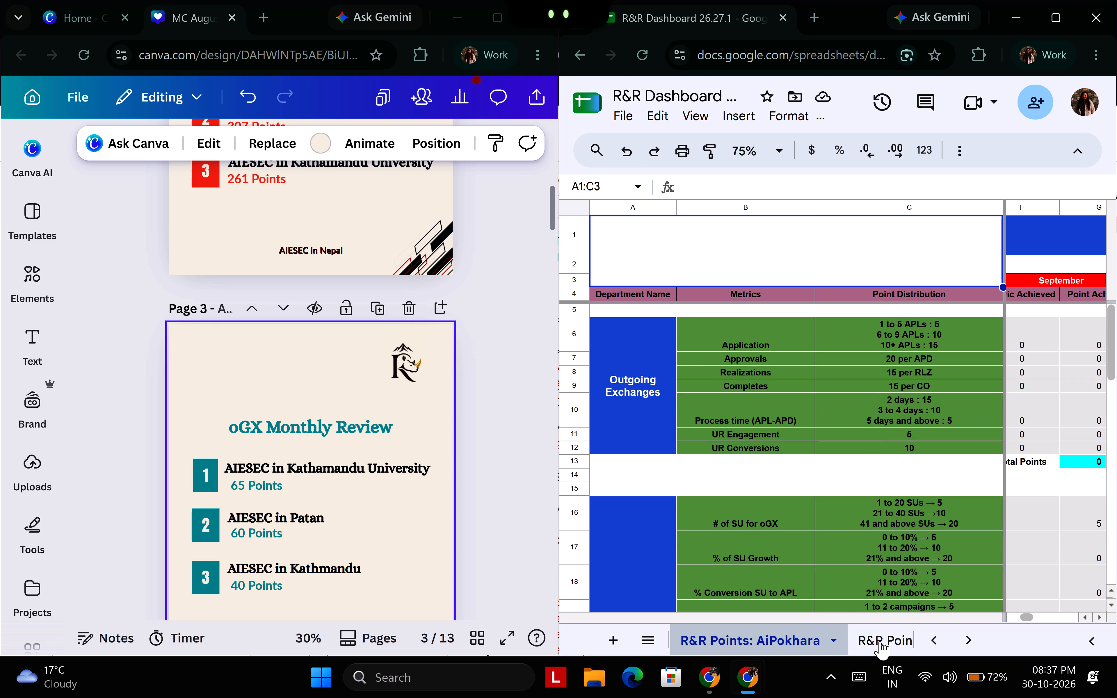
pyautogui.click(880, 641)
pyautogui.scroll(-2, 946, 525)
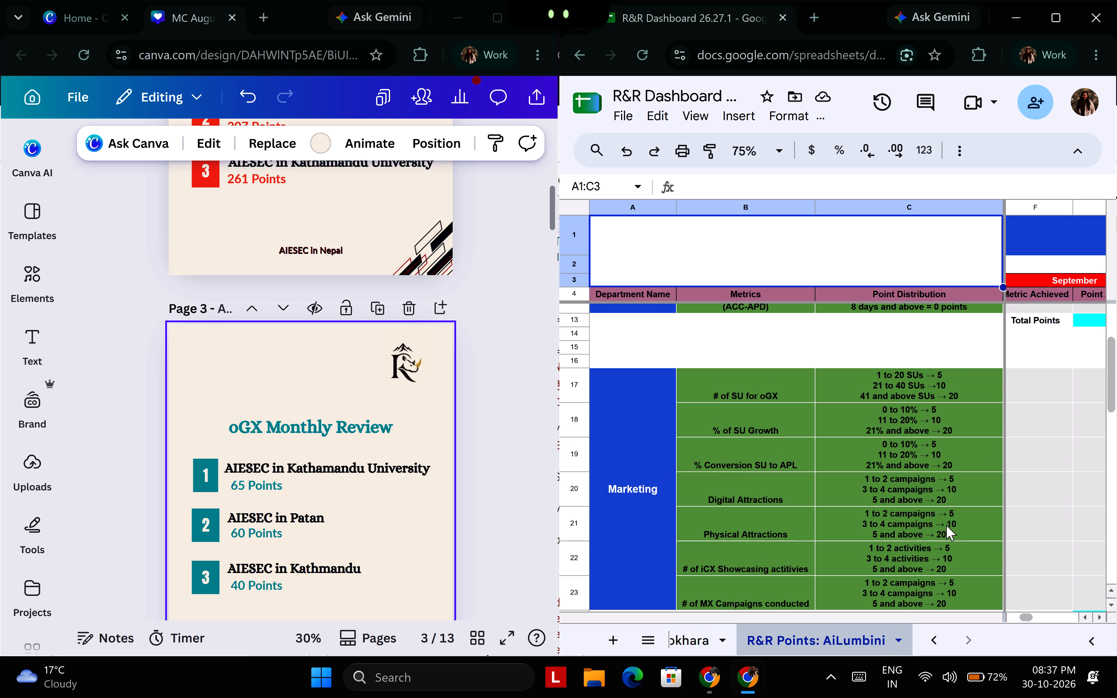
# For the Mkt Monthly Review page, check the September Marketing totals on the R&R Points: AiLumbini and AiPokhara sheets.
pyautogui.scroll(-1, 348, 508)
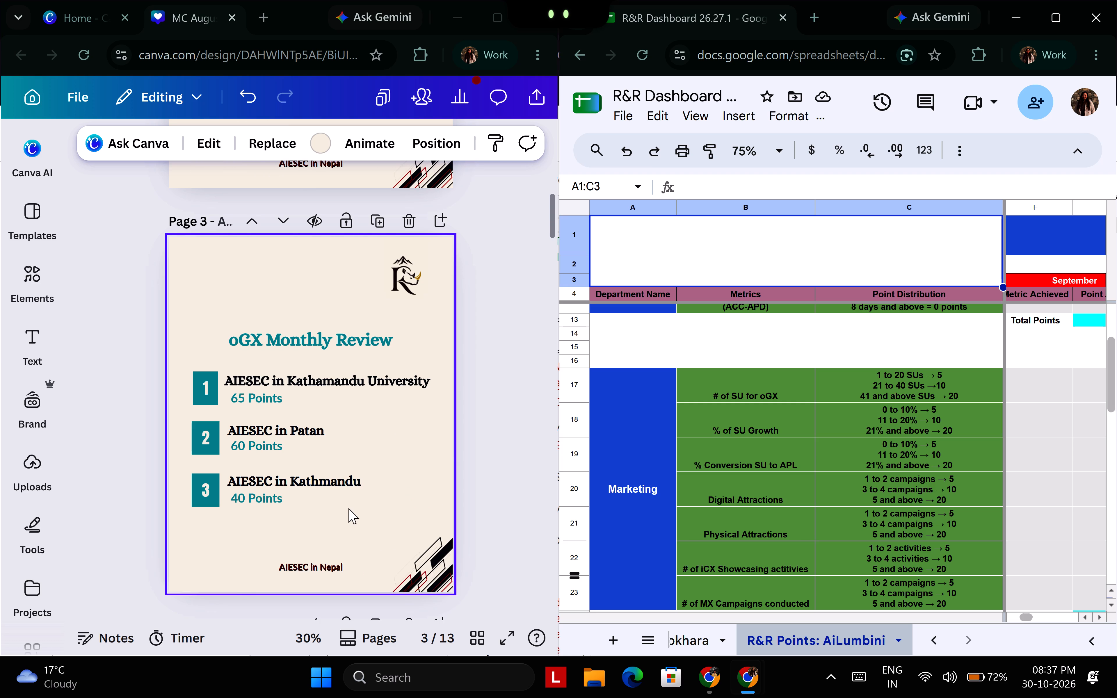
pyautogui.scroll(-4, 348, 508)
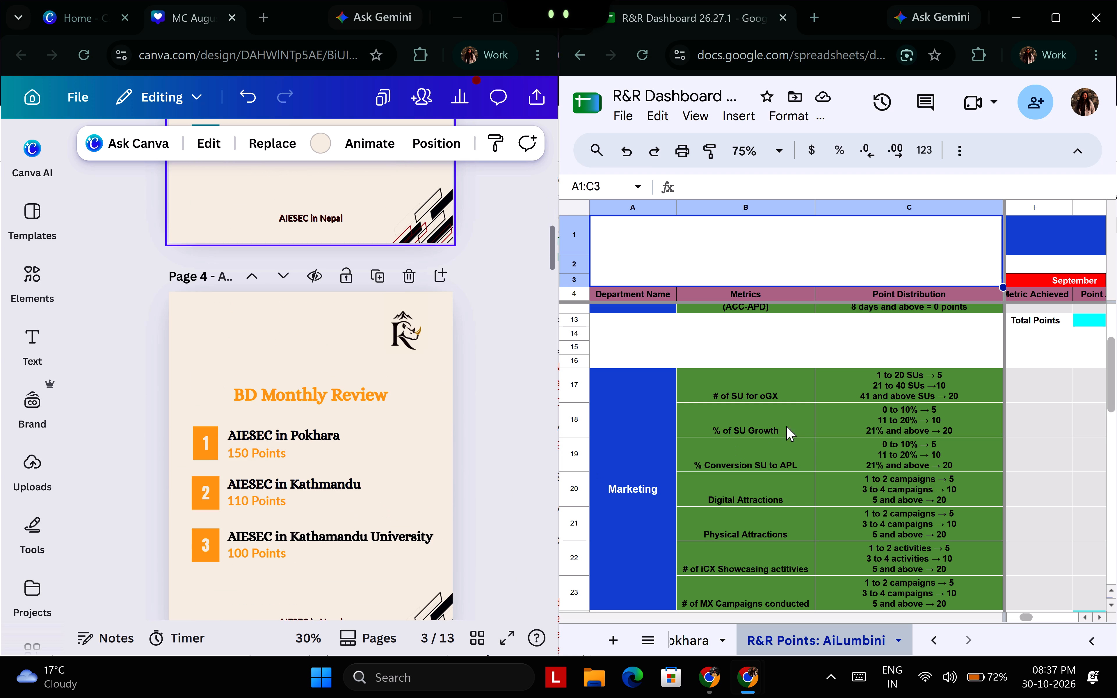
pyautogui.scroll(-2, 409, 514)
pyautogui.scroll(1, 409, 514)
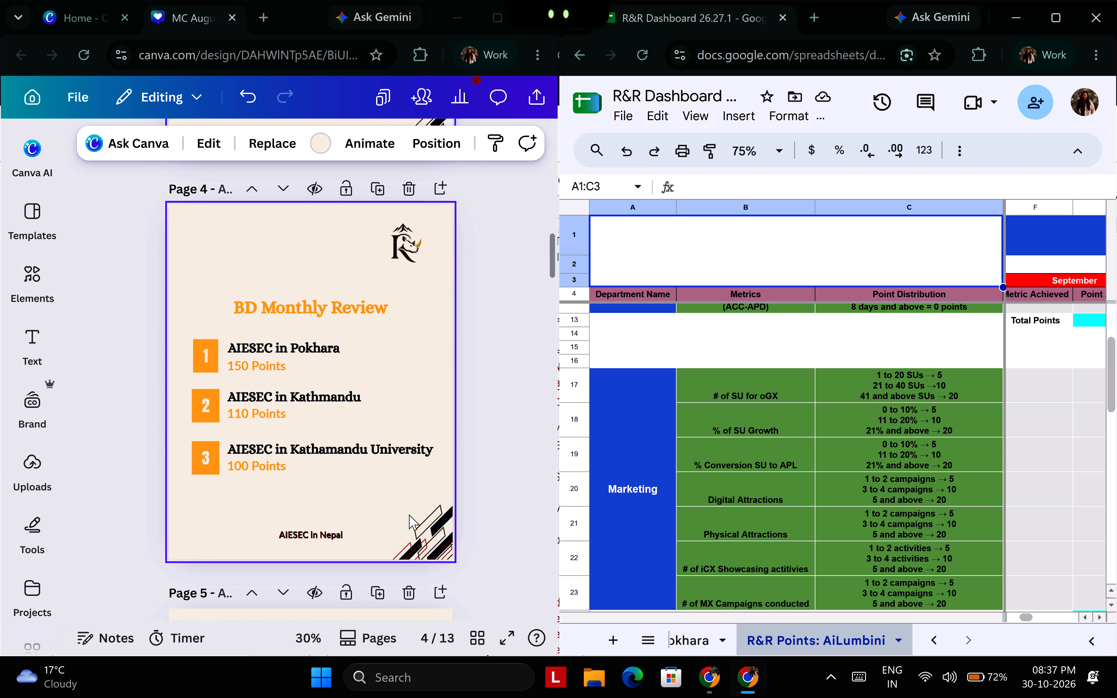
pyautogui.scroll(-2, 409, 515)
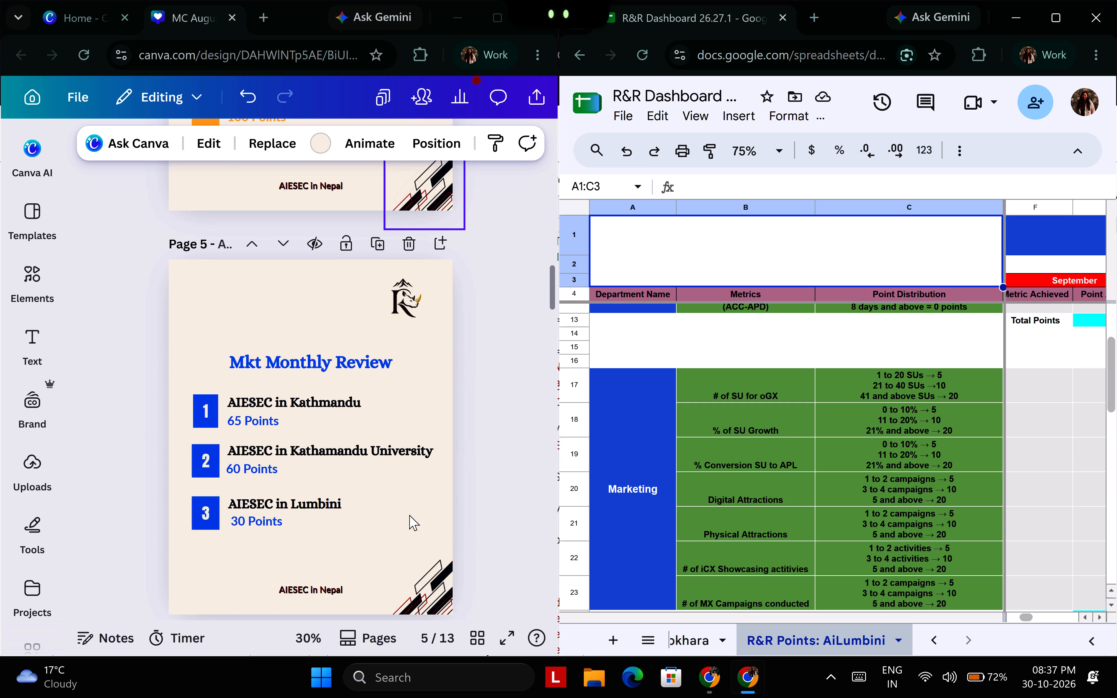
pyautogui.scroll(-1, 409, 515)
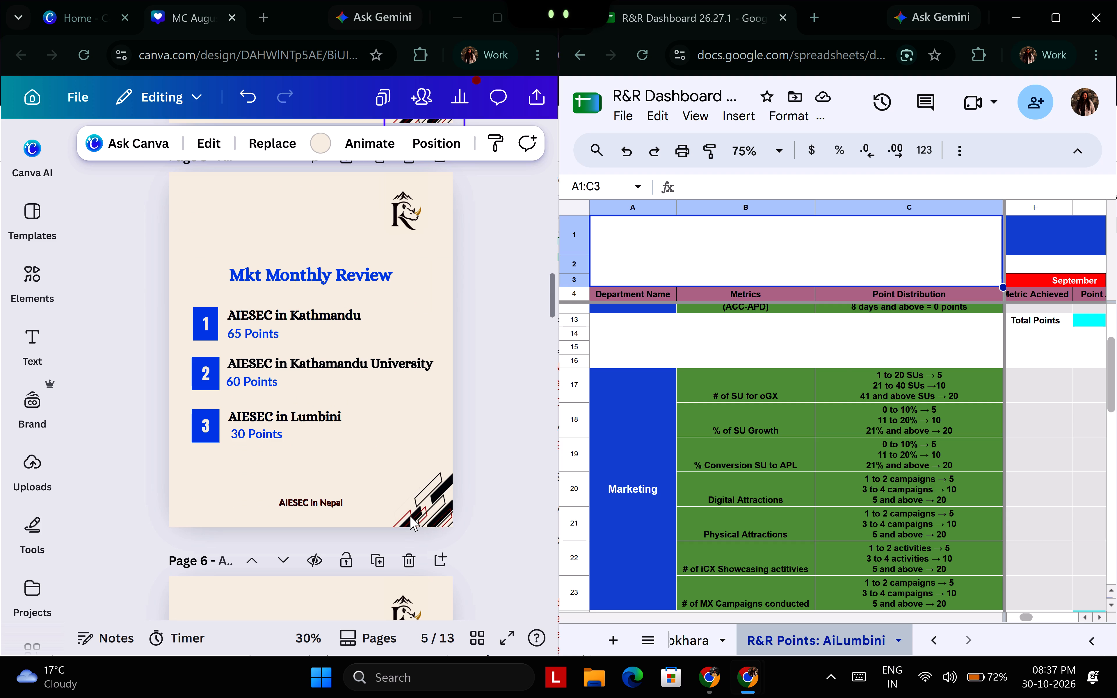
pyautogui.click(842, 359)
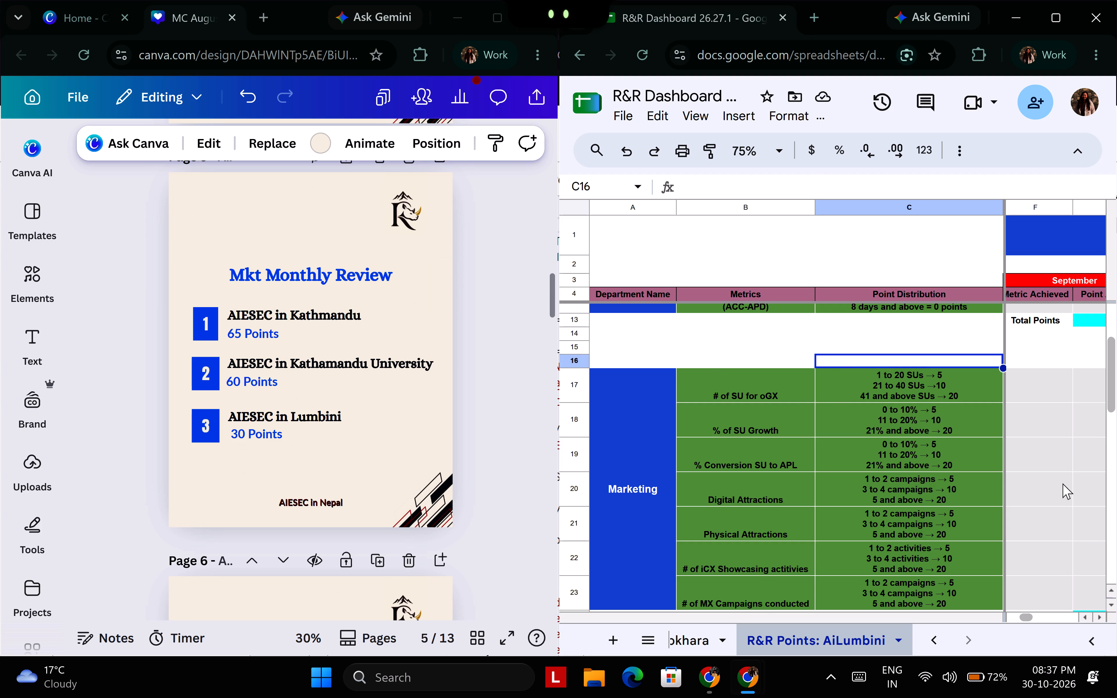
pyautogui.scroll(-1, 1053, 486)
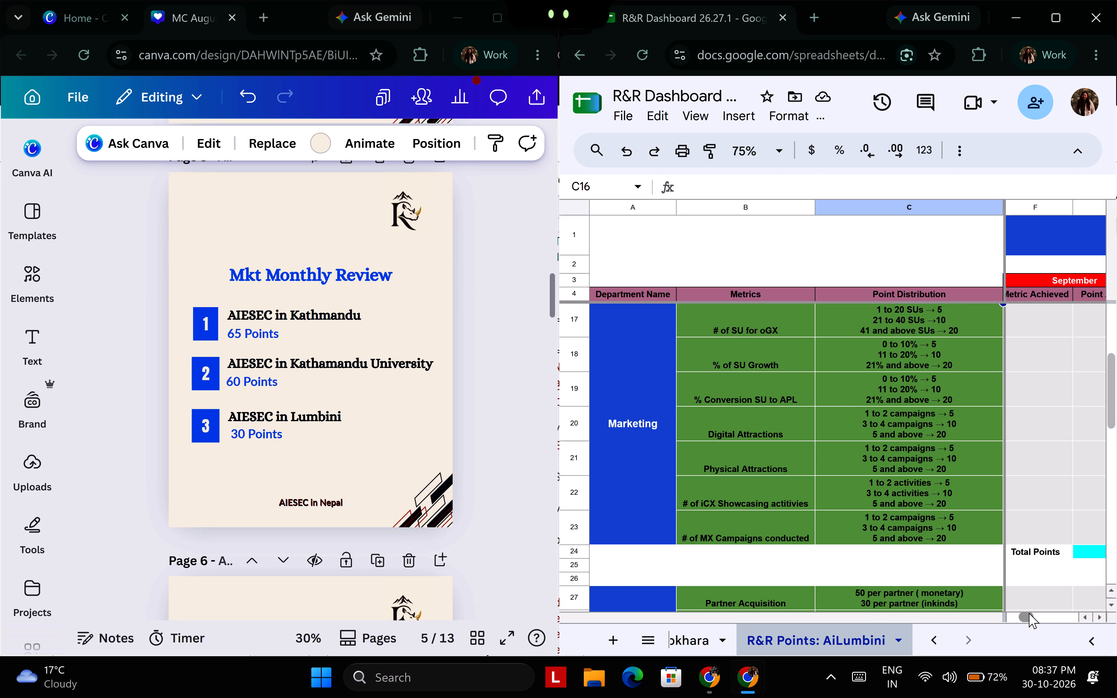
pyautogui.moveTo(1029, 613); pyautogui.dragTo(1032, 614)
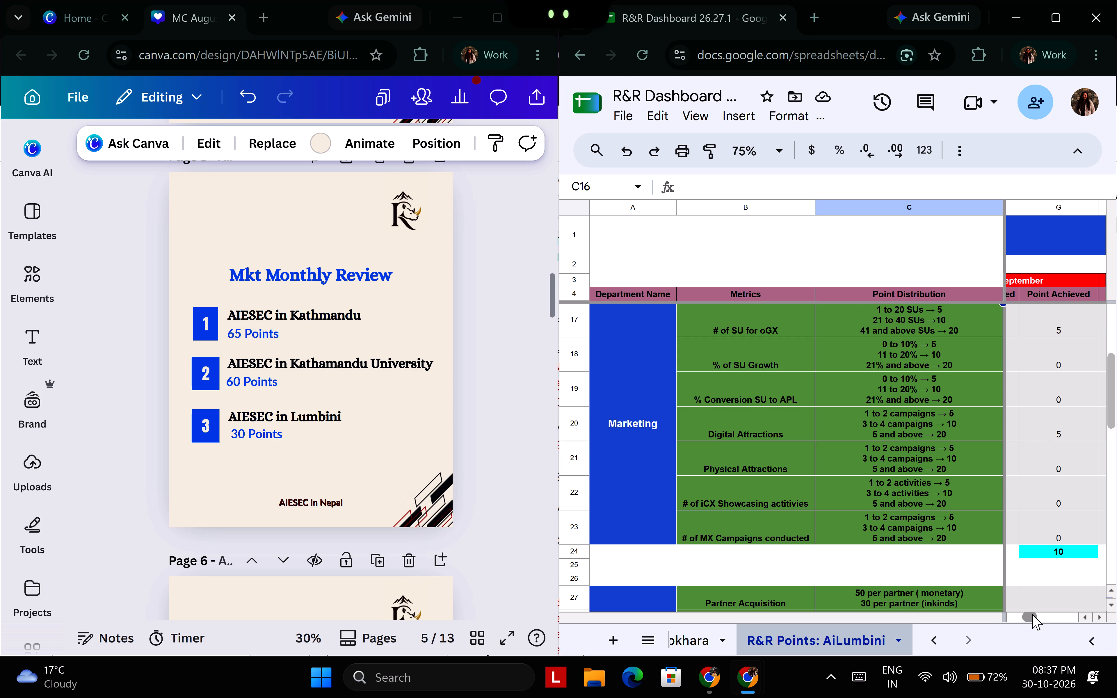
pyautogui.click(694, 634)
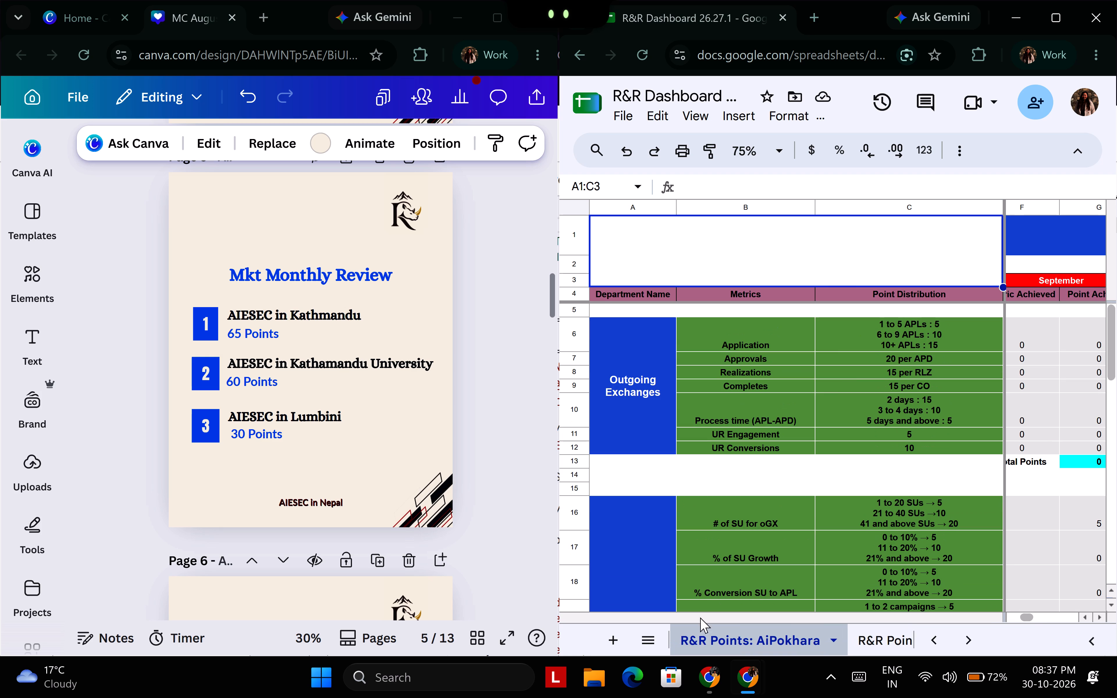
pyautogui.scroll(-1, 965, 544)
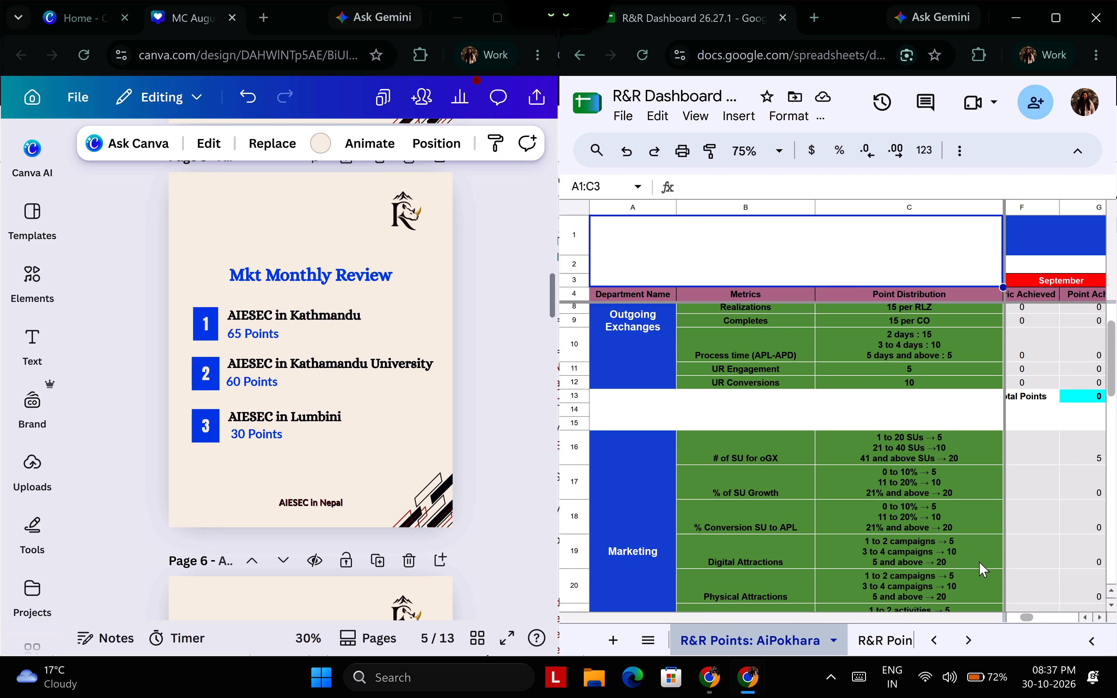
pyautogui.scroll(-1, 979, 562)
pyautogui.scroll(-1, 1026, 587)
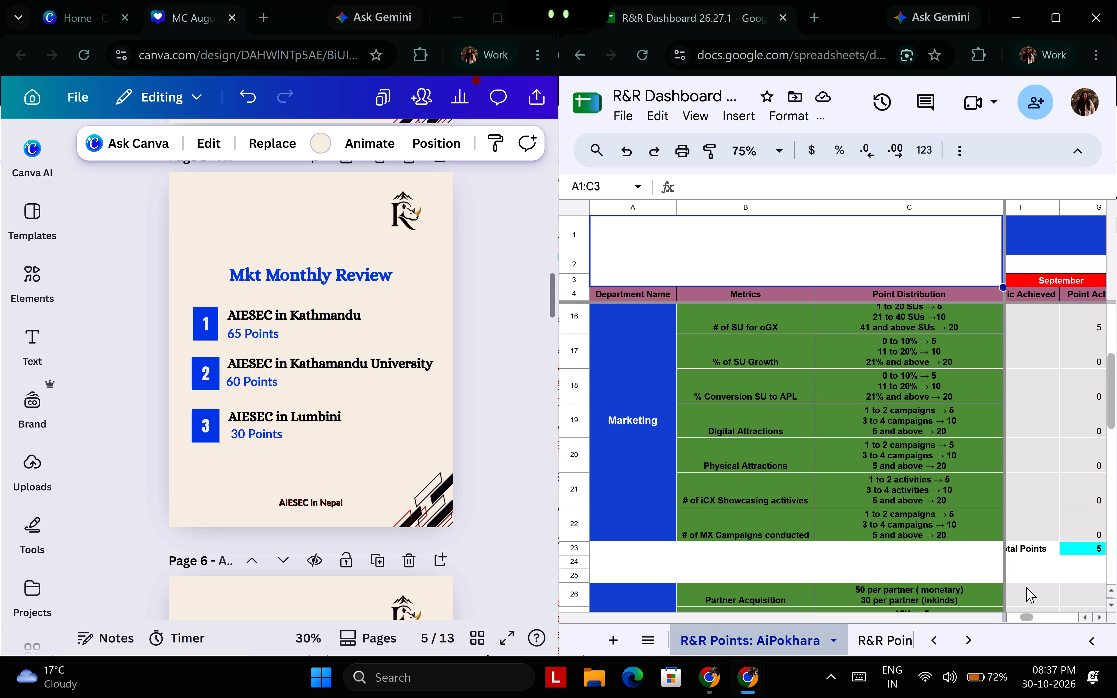
pyautogui.moveTo(1025, 619); pyautogui.dragTo(1030, 620)
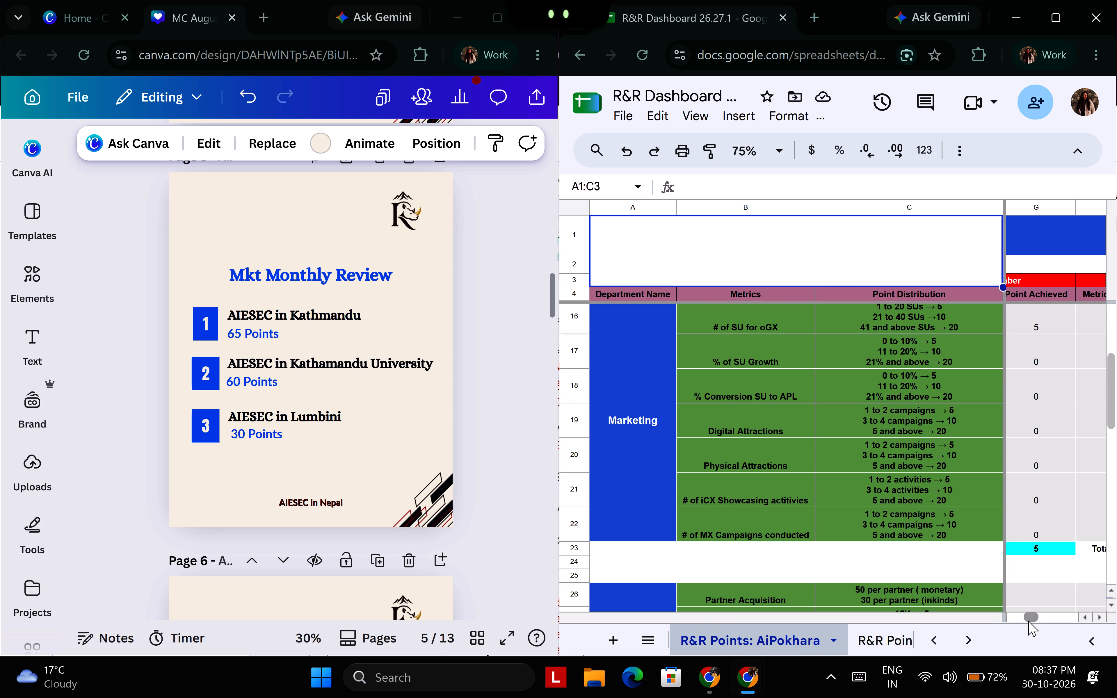
pyautogui.moveTo(1027, 621); pyautogui.dragTo(1024, 622)
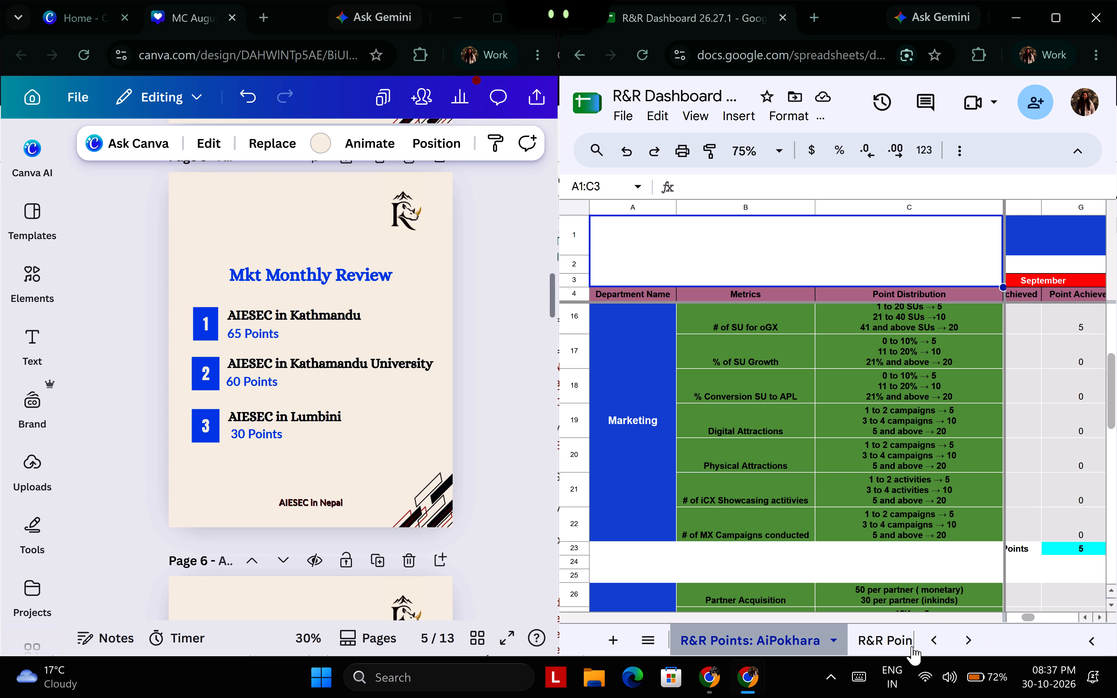
# Check the September Marketing totals on the R&R Points: AiPatan and AiKU sheets for the Mkt Monthly Review.
pyautogui.click(936, 640)
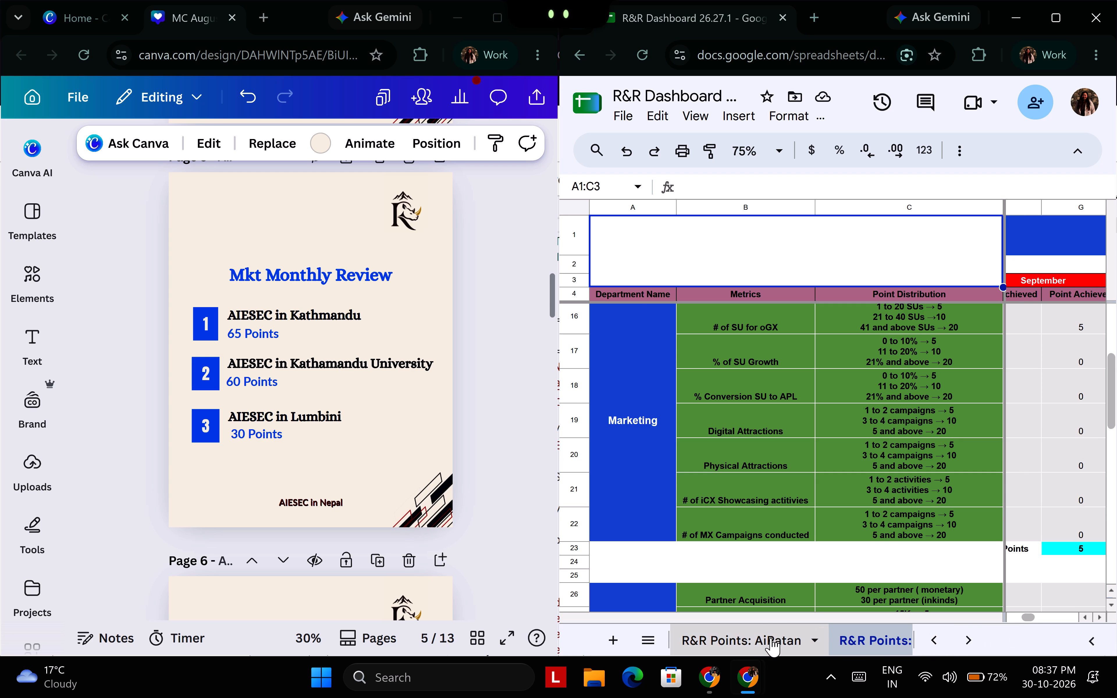
pyautogui.click(771, 638)
pyautogui.scroll(-2, 1079, 506)
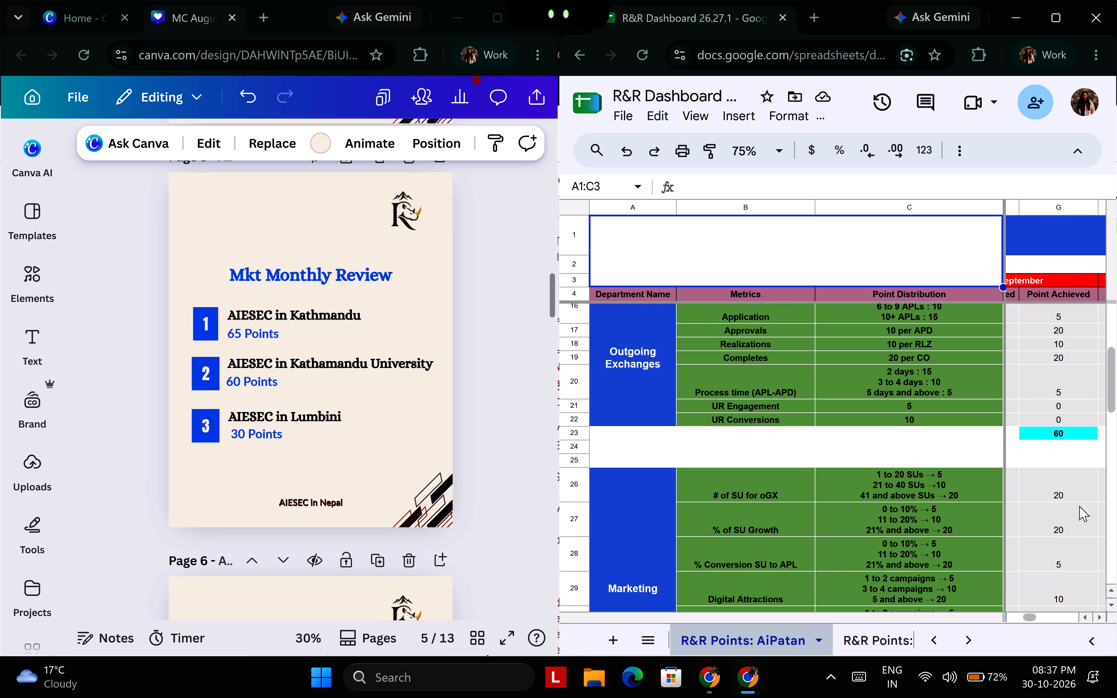
pyautogui.scroll(-3, 1079, 506)
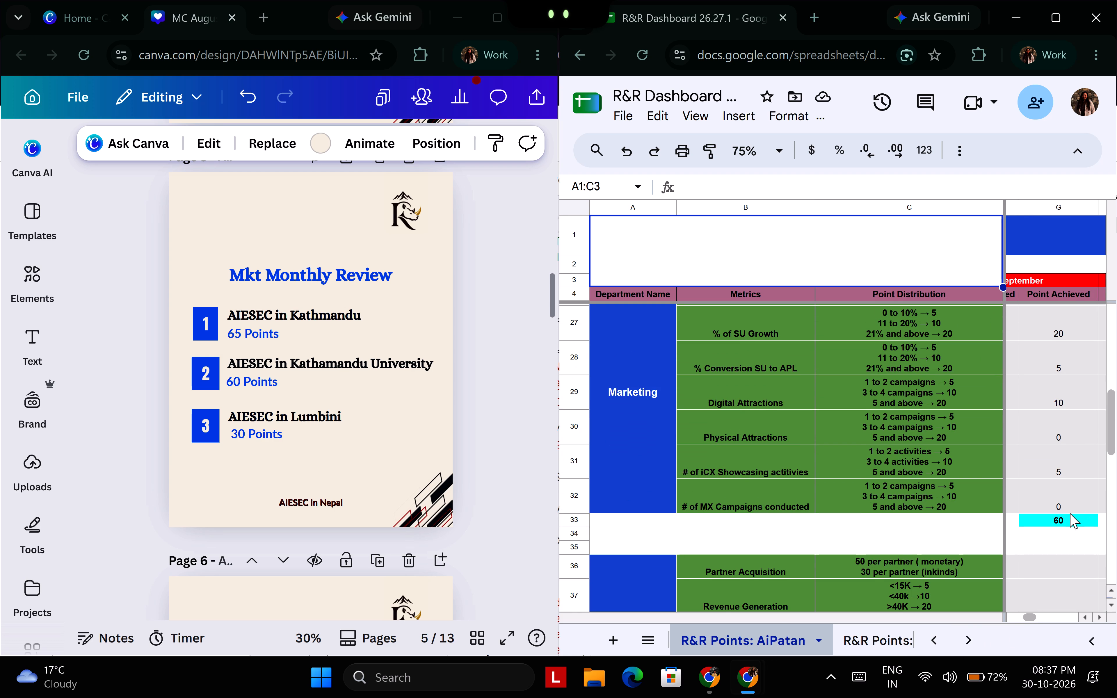
pyautogui.scroll(1, 1070, 513)
pyautogui.scroll(-1, 1070, 513)
pyautogui.scroll(1, 1070, 513)
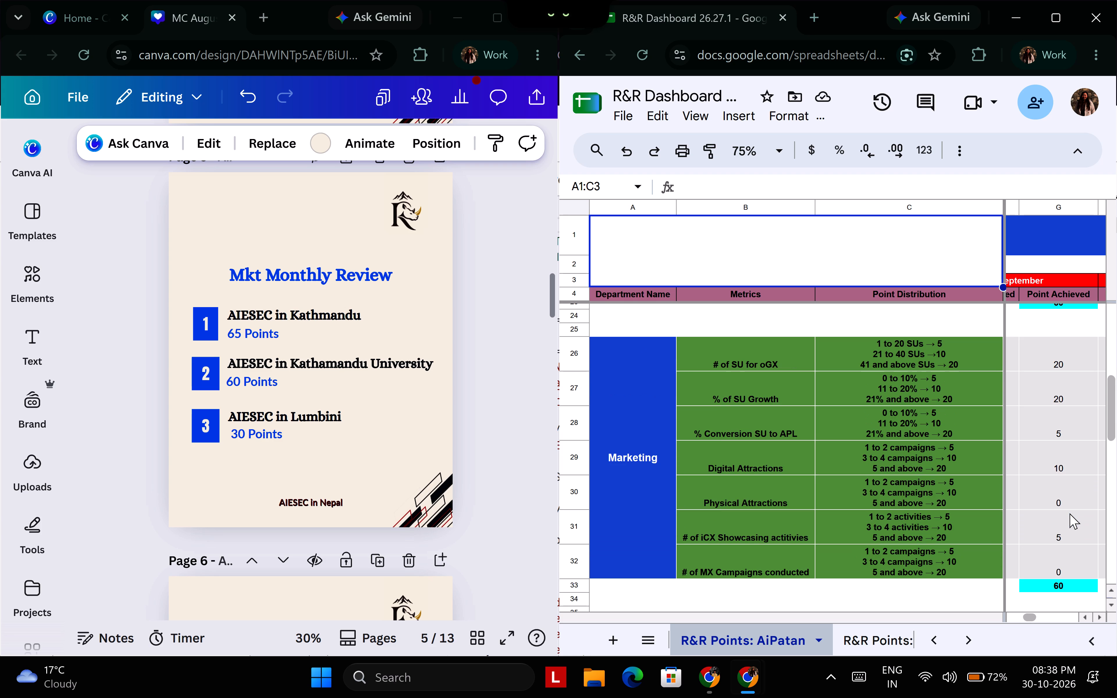
pyautogui.click(934, 643)
pyautogui.click(762, 643)
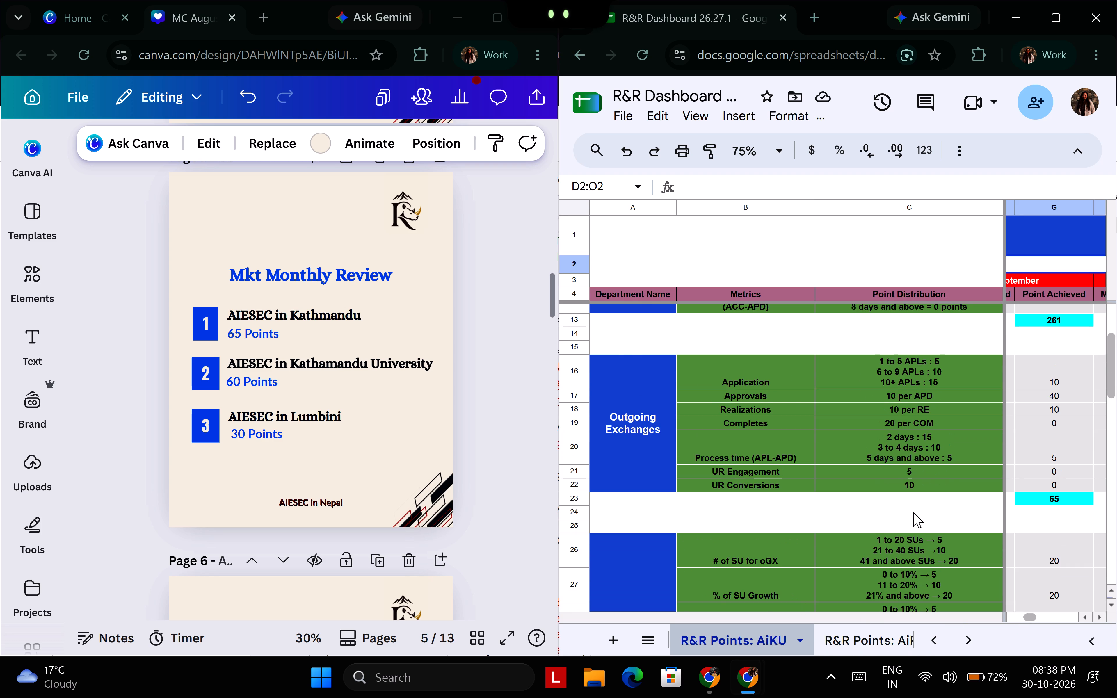
pyautogui.scroll(-3, 913, 512)
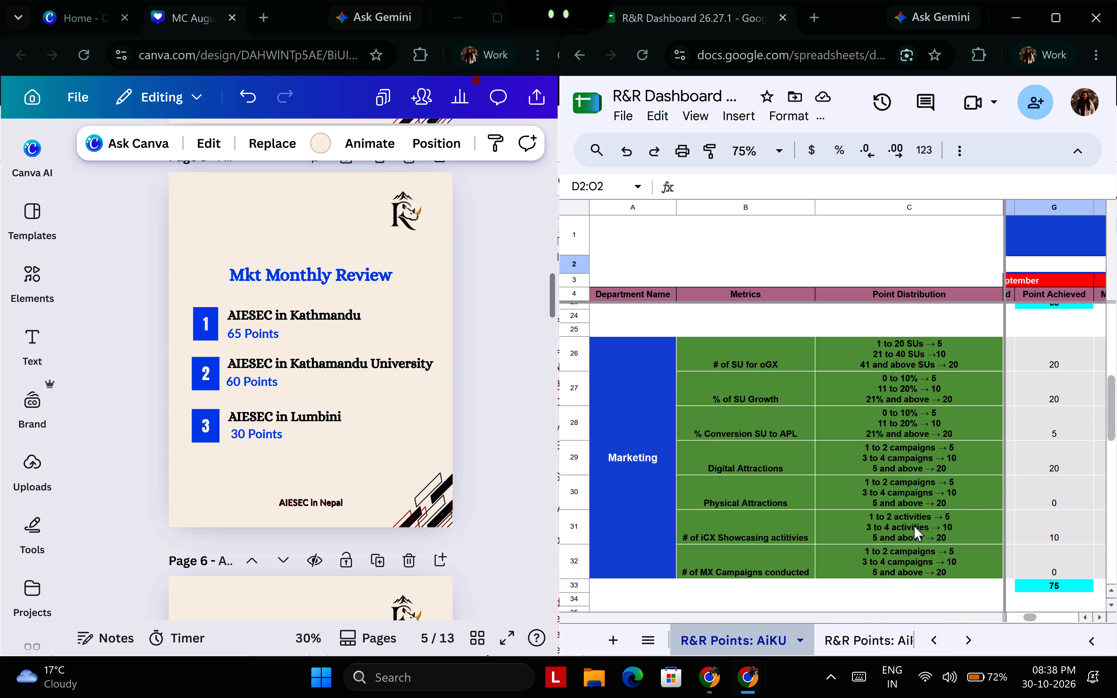
# Check the September Marketing totals on the R&R Points: AiK, AiKU and AiPatan sheets for the Mkt Monthly Review ranking.
pyautogui.click(928, 638)
pyautogui.click(745, 635)
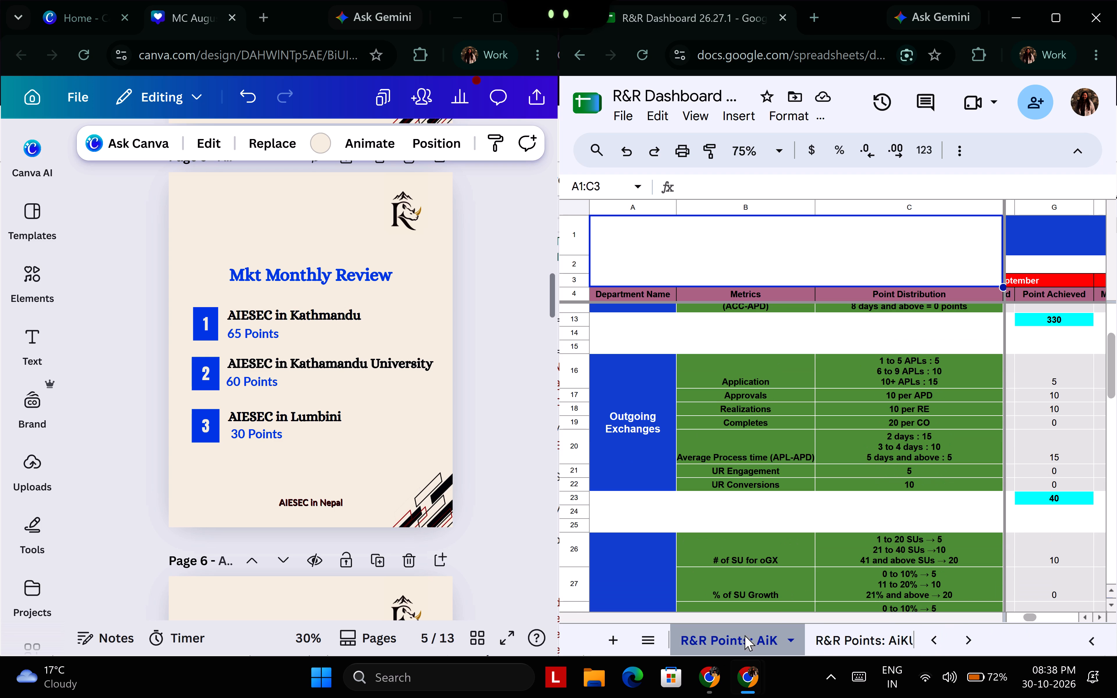
pyautogui.scroll(-3, 963, 520)
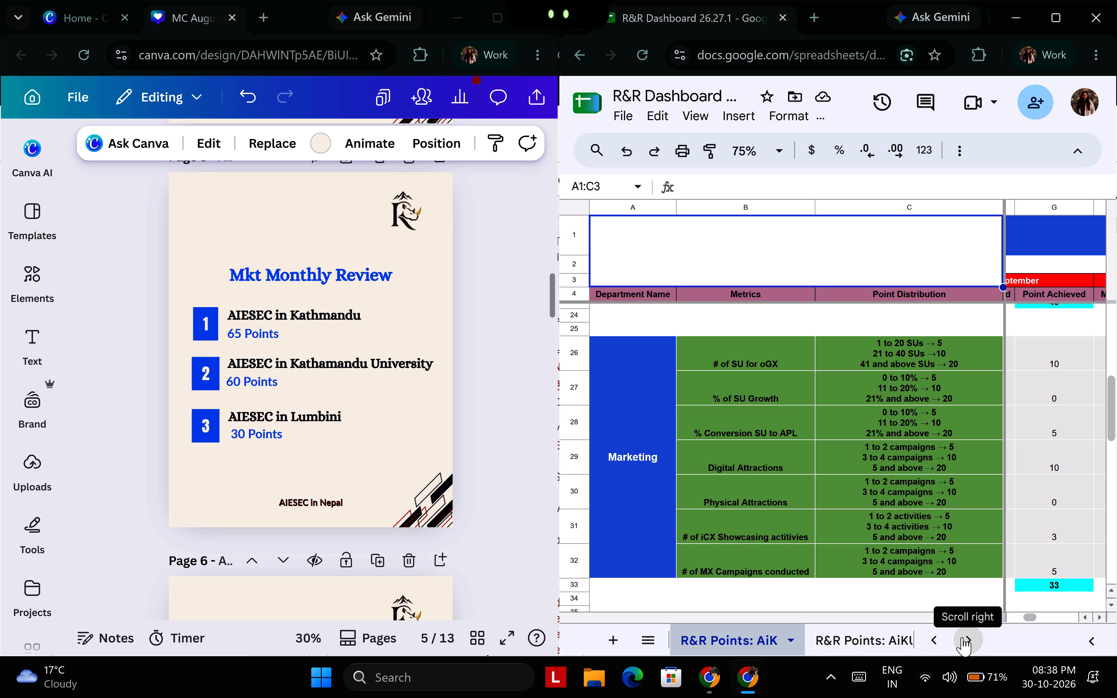
pyautogui.click(853, 642)
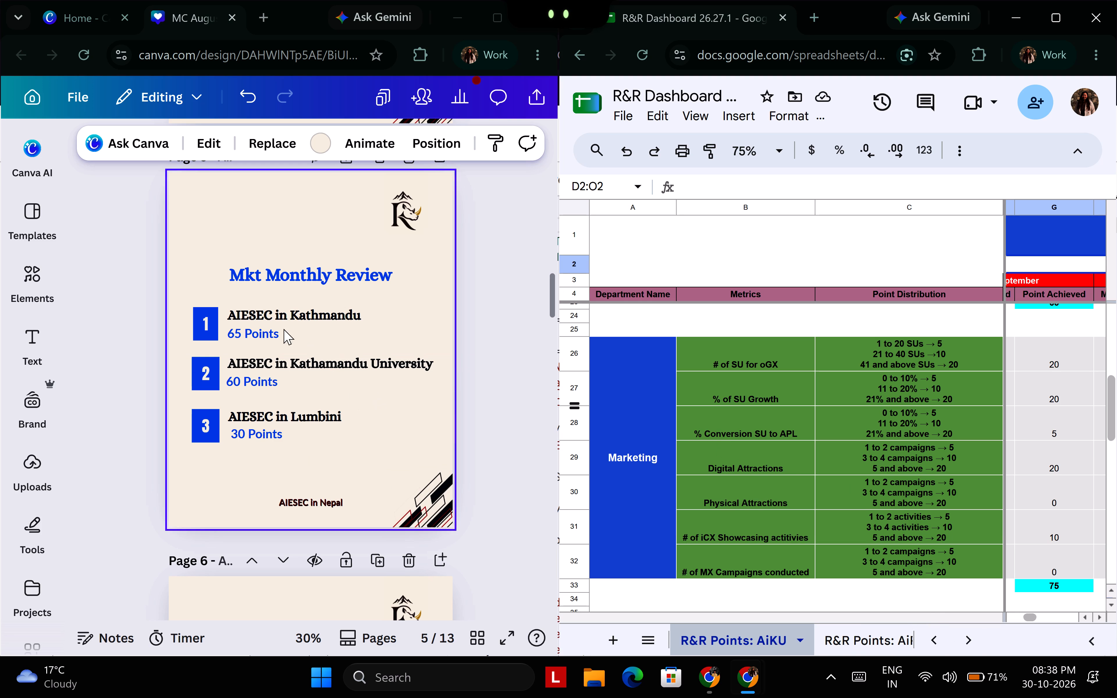
pyautogui.click(381, 316)
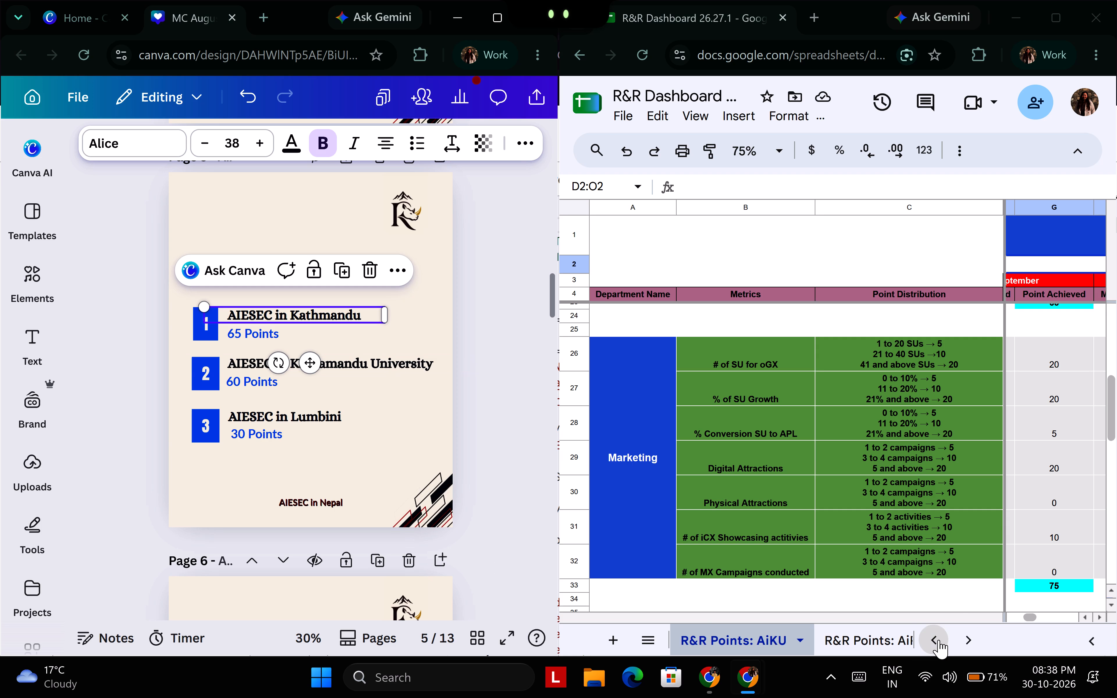
pyautogui.click(893, 636)
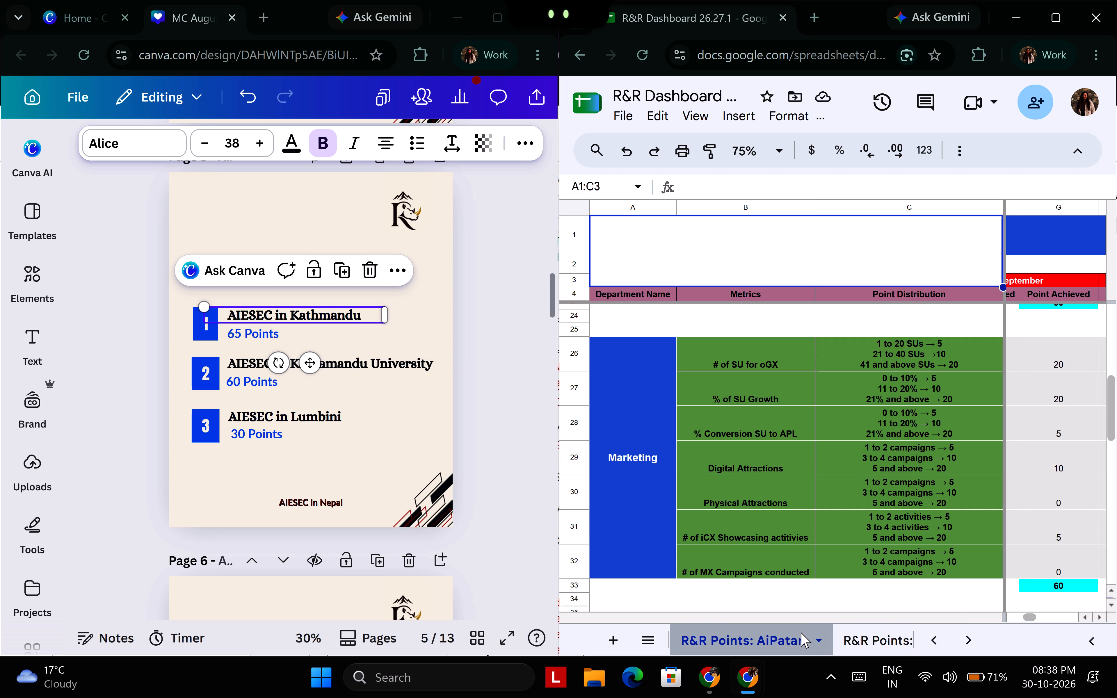
# On the Mkt Monthly Review page, change the rank 3 name to AIESEC in Patan.
pyautogui.doubleClick(344, 417)
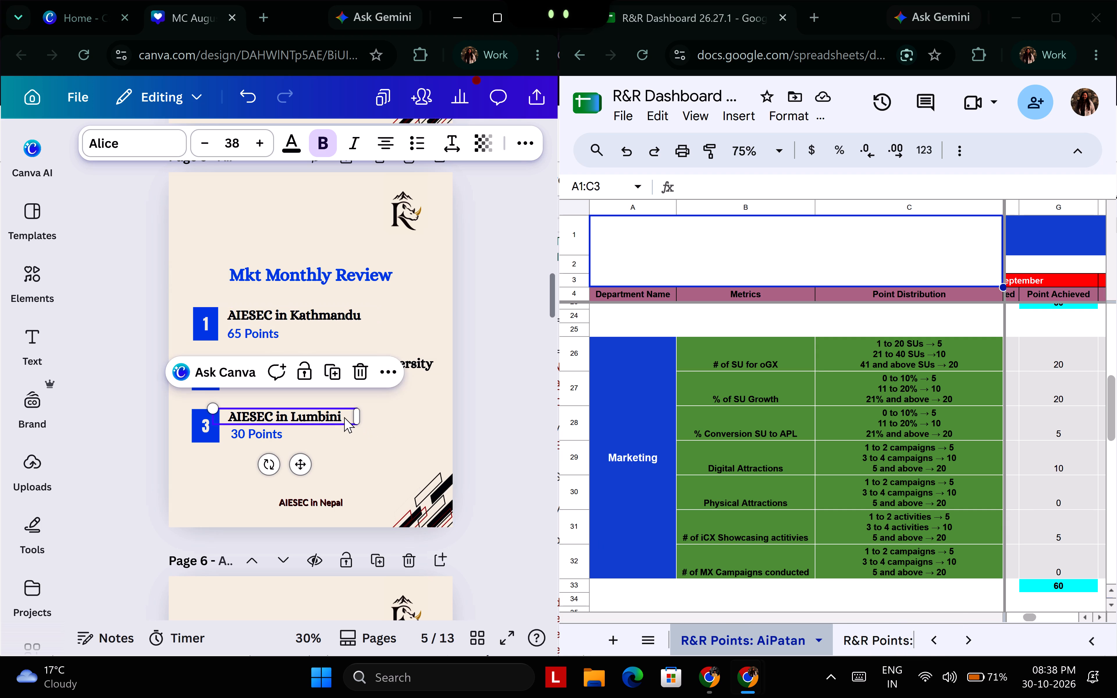
pyautogui.click(348, 417)
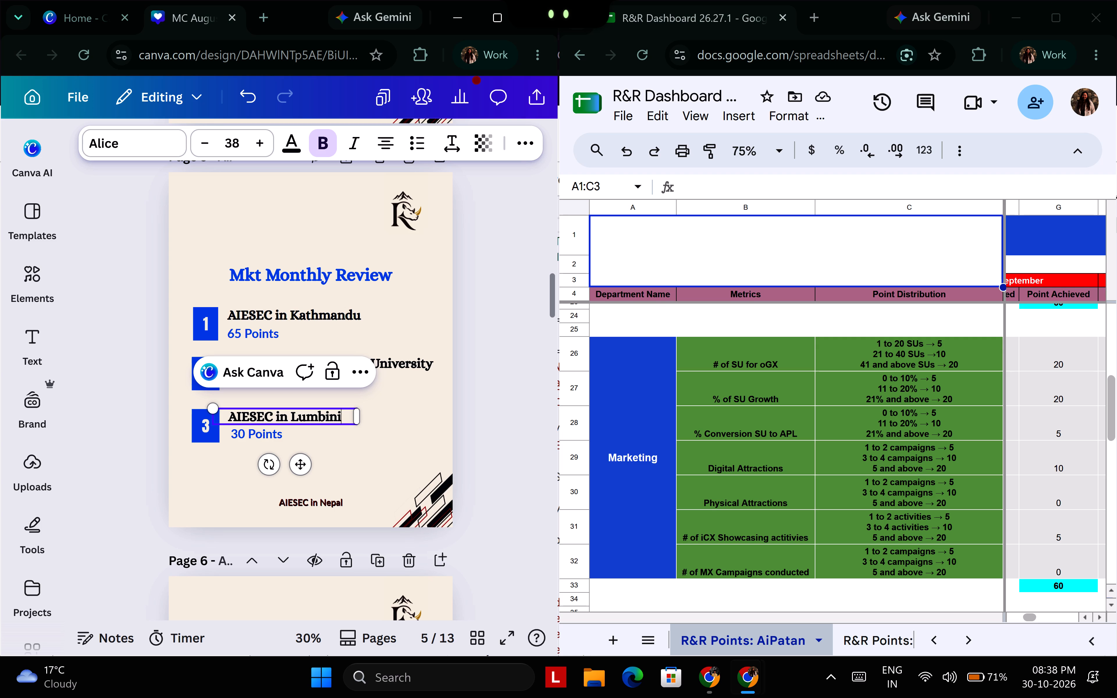
pyautogui.press('BackSpace')
pyautogui.press('BackSpace')
pyautogui.press('BackSpace')
pyautogui.press('BackSpace')
pyautogui.press('BackSpace')
pyautogui.press('BackSpace')
pyautogui.press('BackSpace')
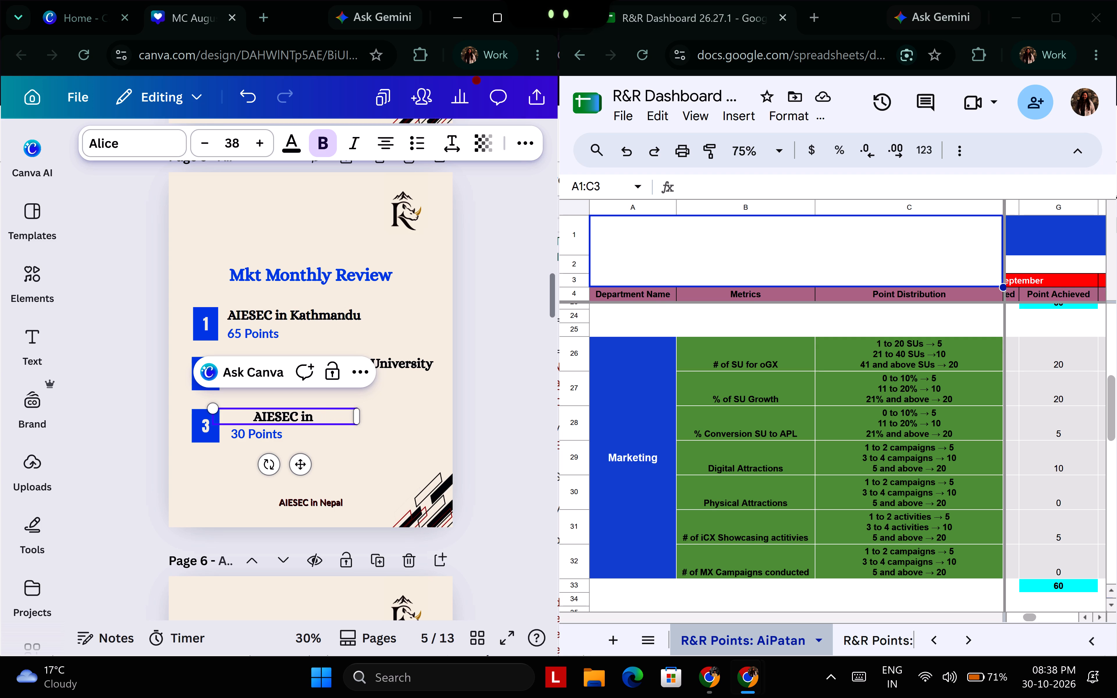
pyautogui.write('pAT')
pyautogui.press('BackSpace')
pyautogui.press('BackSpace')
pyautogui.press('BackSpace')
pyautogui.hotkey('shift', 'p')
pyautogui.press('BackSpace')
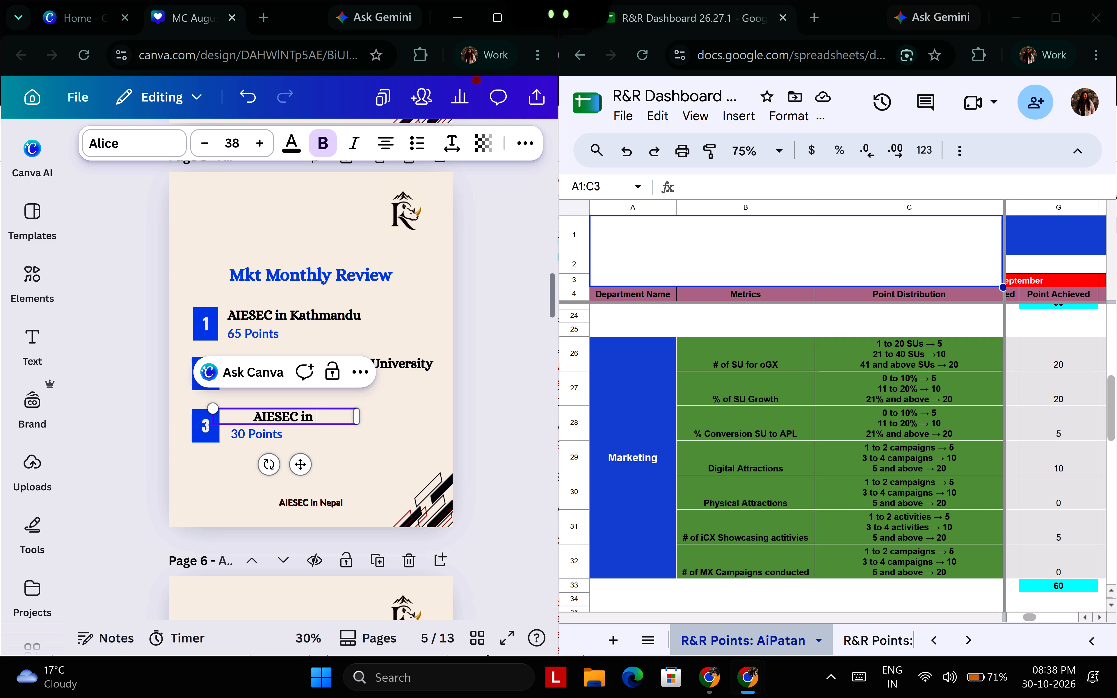
# Complete the rank 3 name on the Mkt Monthly Review page as AIESEC in Patan.
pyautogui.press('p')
pyautogui.write('ar')
pyautogui.hotkey('shift', 'BackSpace')
pyautogui.write('tan')
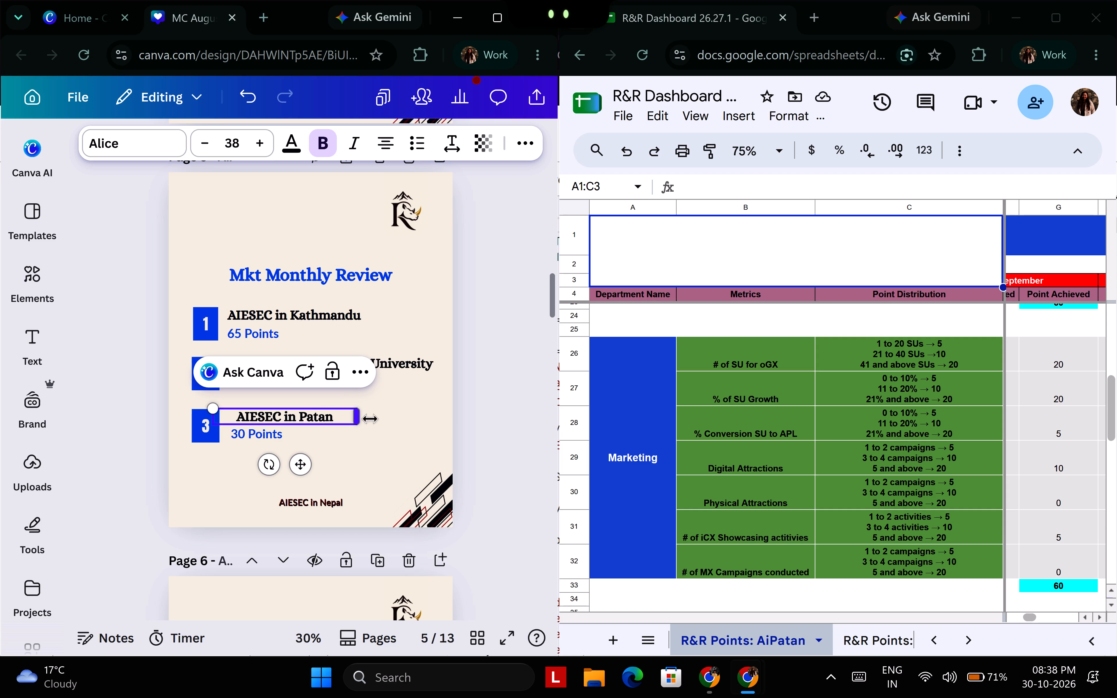
# Pad the AIESEC in Patan name with trailing spaces so its start lines up with the names above it.
pyautogui.click(378, 421)
pyautogui.click(241, 418)
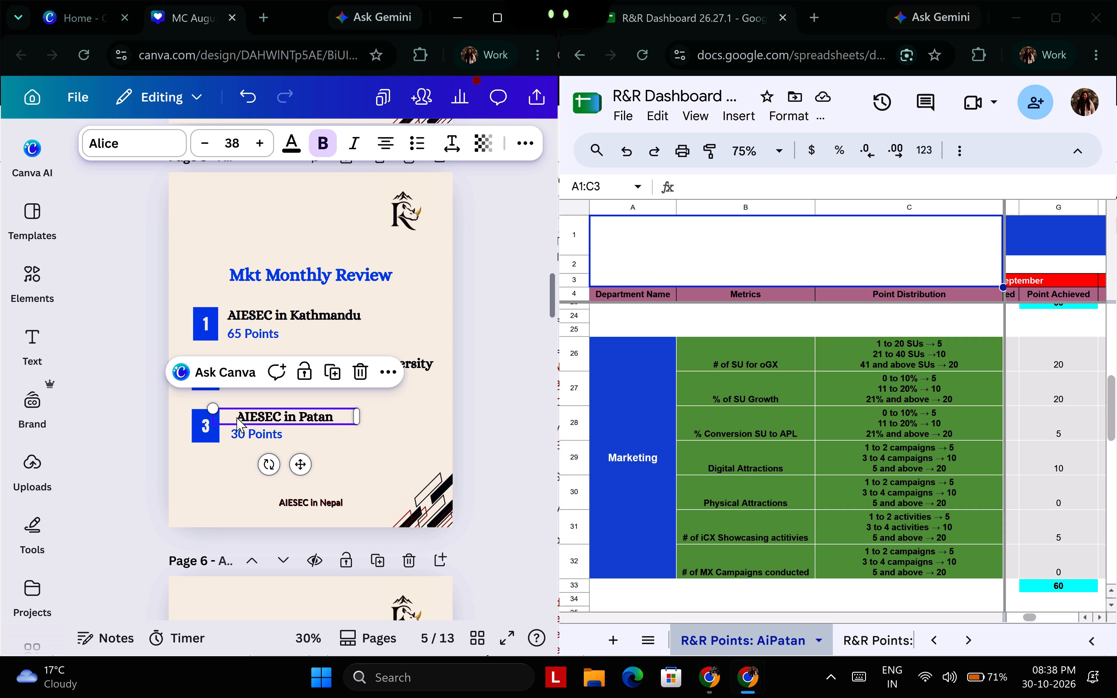
pyautogui.click(333, 412)
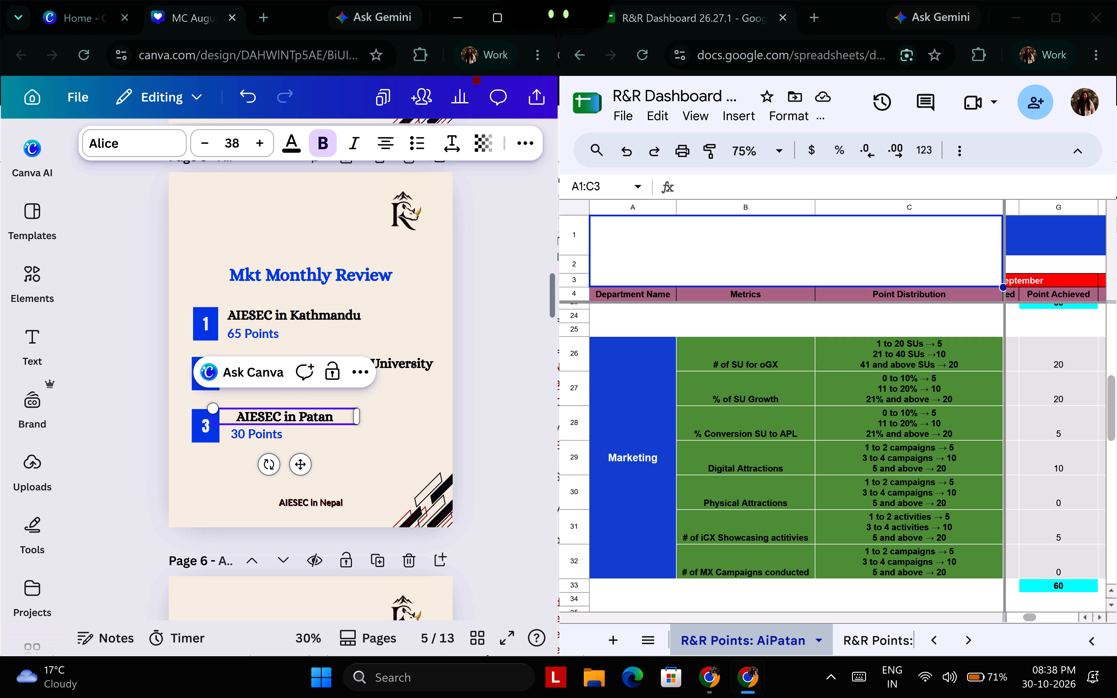
pyautogui.press('space')
pyautogui.press('space')
pyautogui.press('space')
pyautogui.press('space')
pyautogui.press('space')
pyautogui.press('space')
pyautogui.press('space')
pyautogui.press('space')
pyautogui.press('space')
pyautogui.press('space')
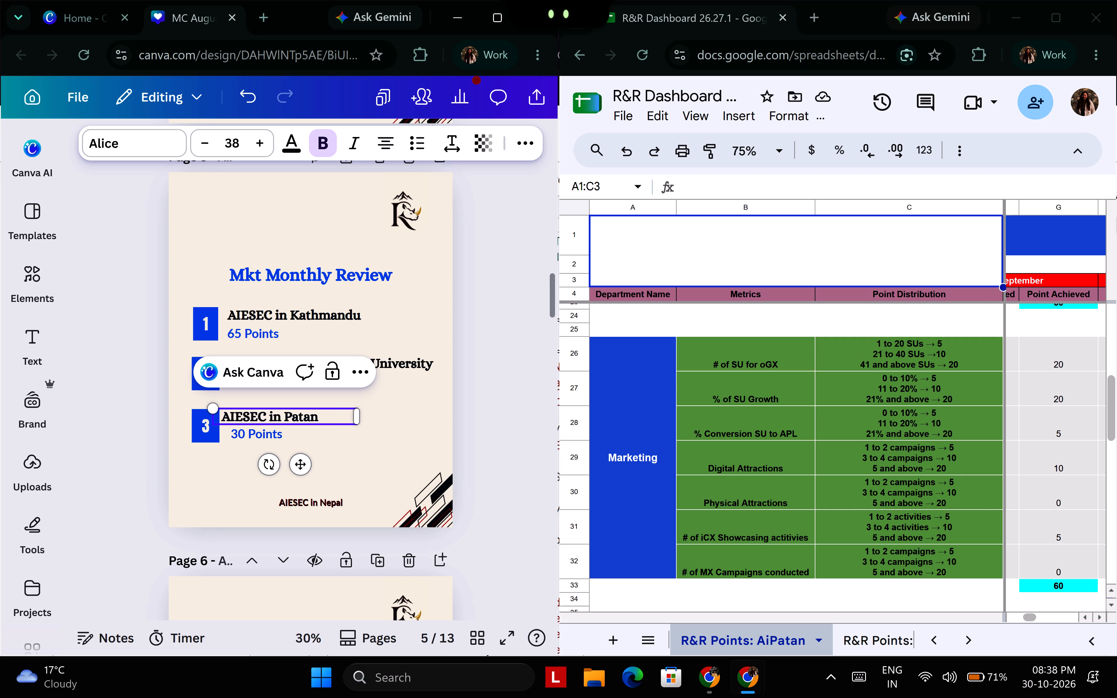
pyautogui.press('BackSpace')
pyautogui.press('BackSpace')
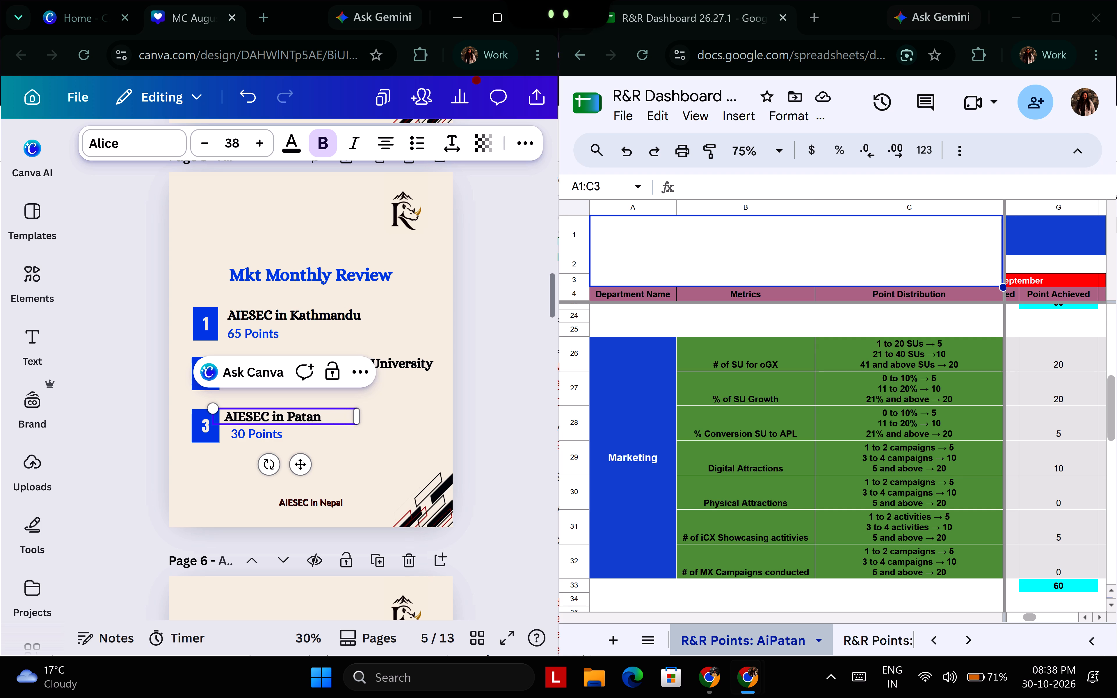
pyautogui.press('BackSpace')
pyautogui.press('BackSpace')
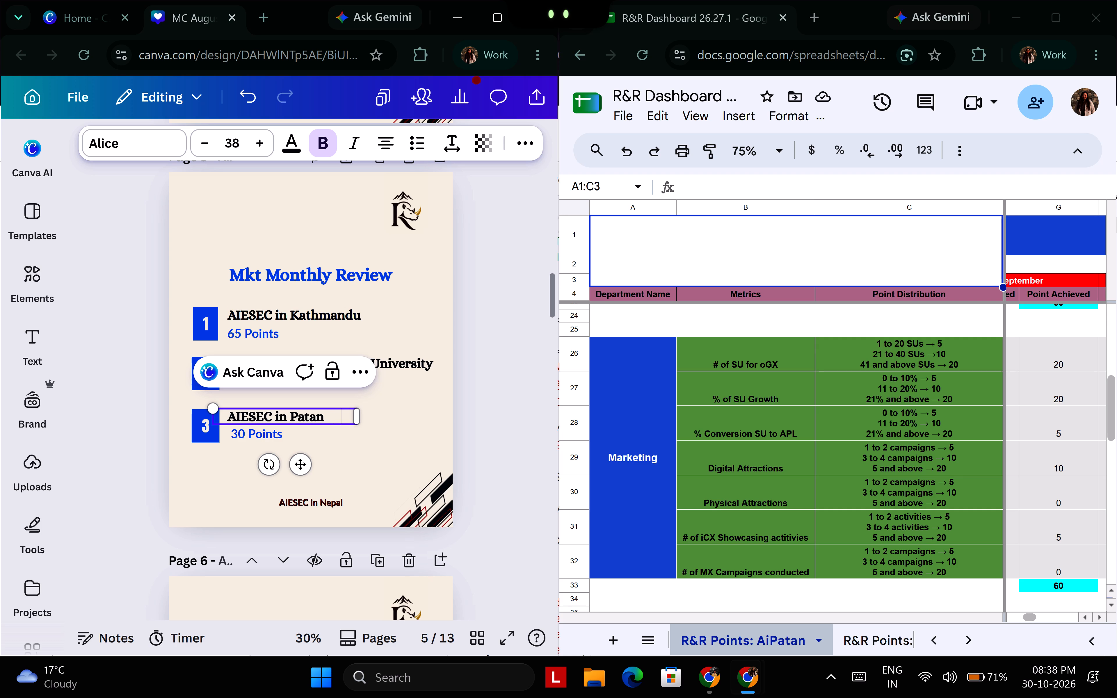
pyautogui.click(387, 447)
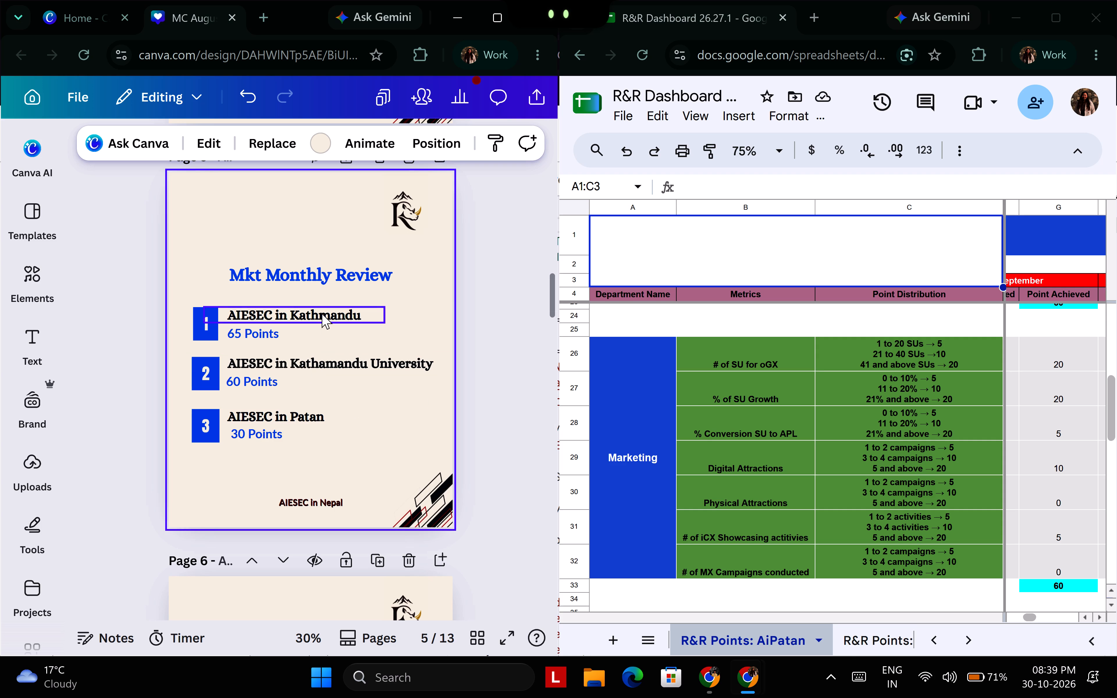
# Move AIESEC in Kathmandu out of rank 1 and place AIESEC in Patan there, padded to align above the points.
pyautogui.moveTo(322, 313); pyautogui.dragTo(338, 395)
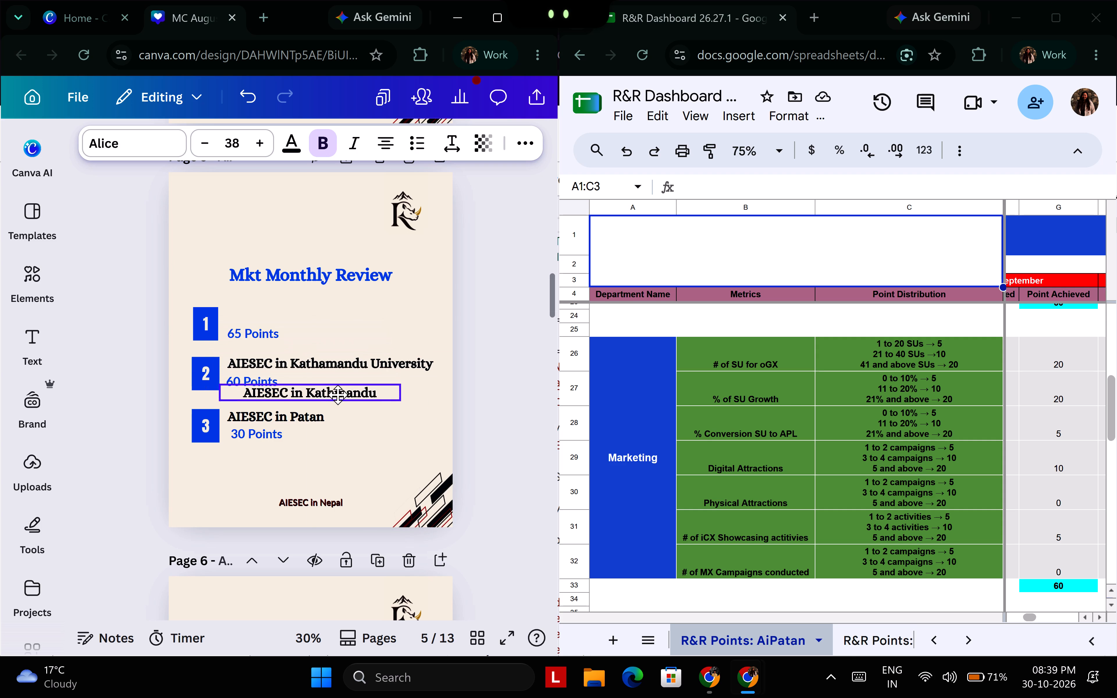
pyautogui.moveTo(338, 395); pyautogui.dragTo(343, 398)
pyautogui.moveTo(318, 411); pyautogui.dragTo(326, 303)
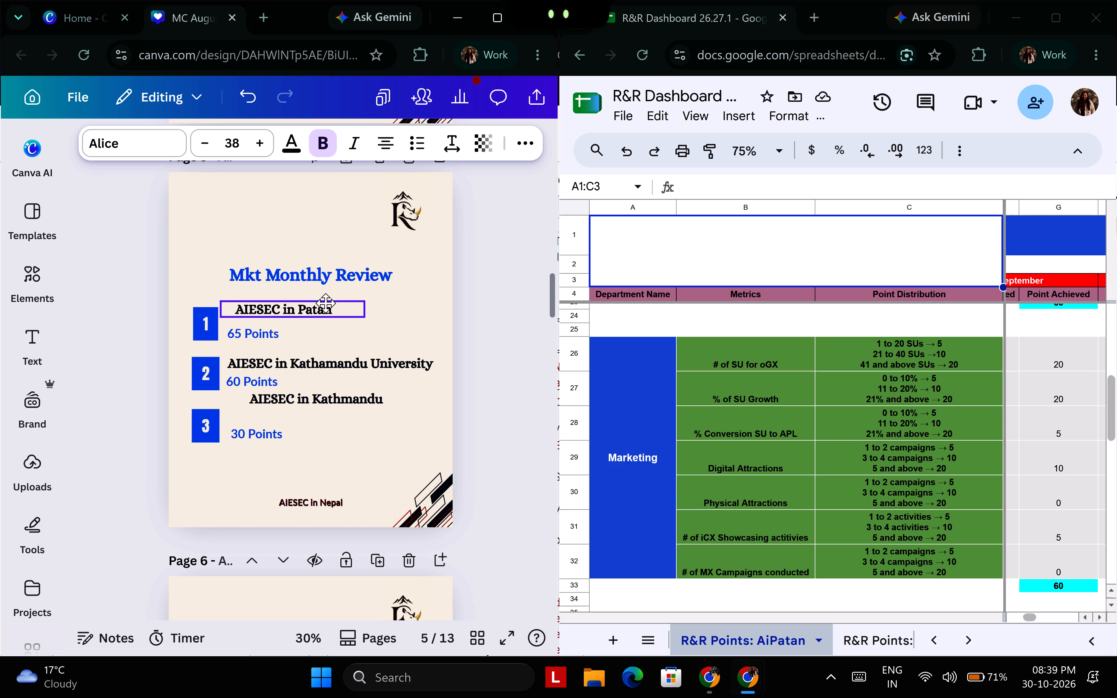
pyautogui.moveTo(326, 303); pyautogui.dragTo(322, 308)
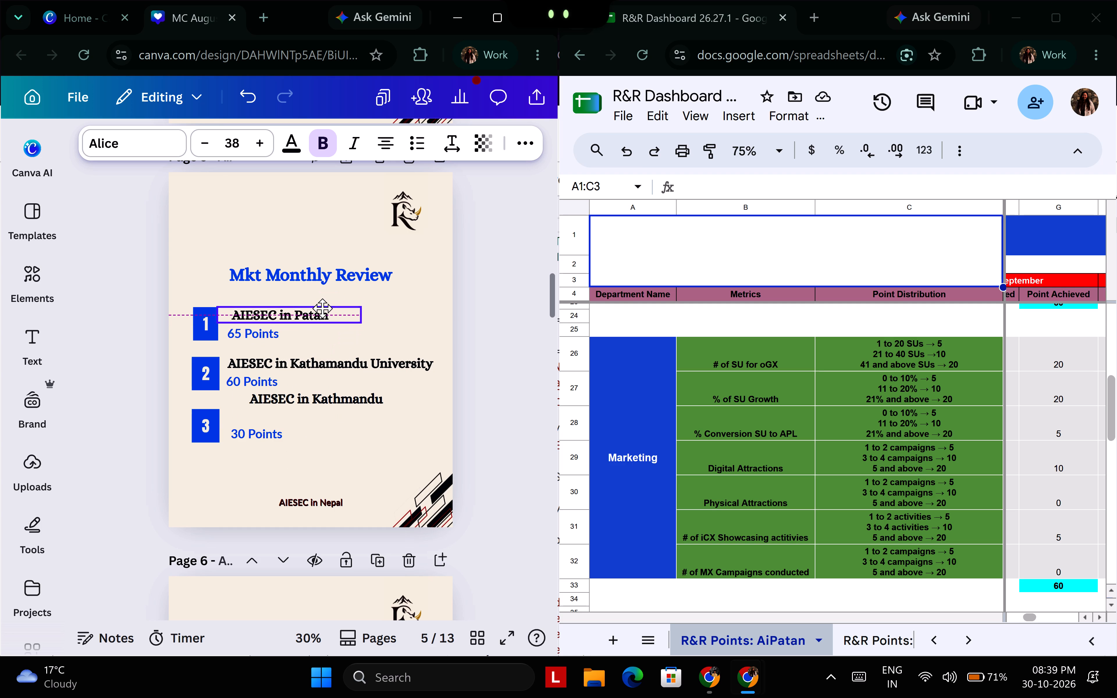
pyautogui.moveTo(322, 308); pyautogui.dragTo(323, 309)
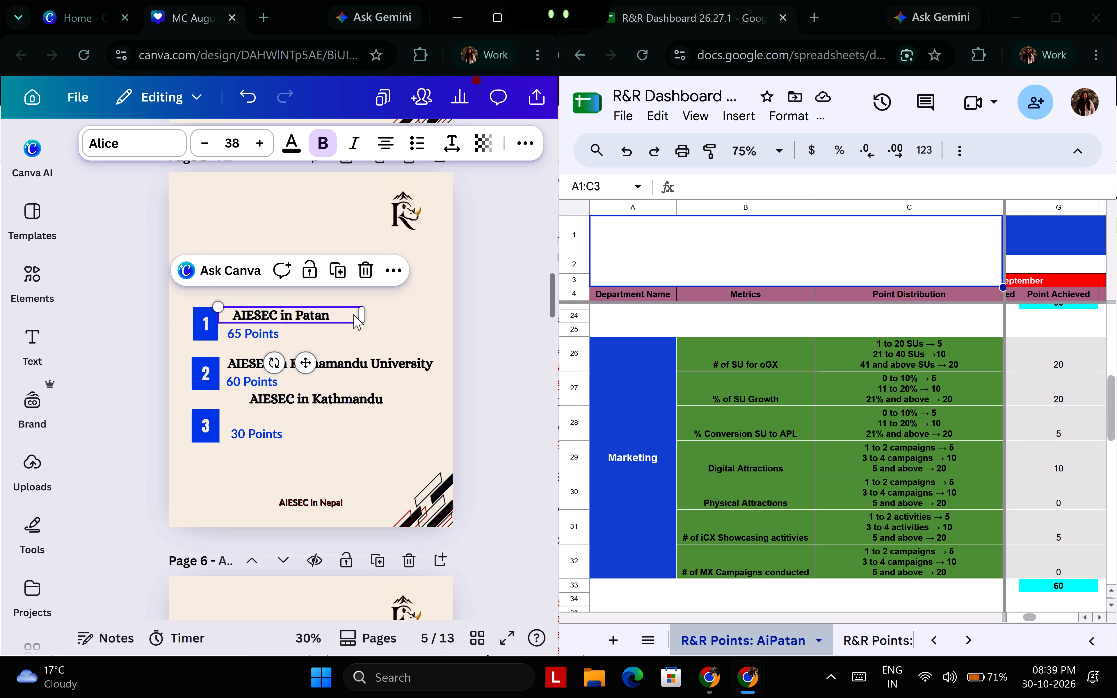
pyautogui.click(353, 311)
pyautogui.press('space')
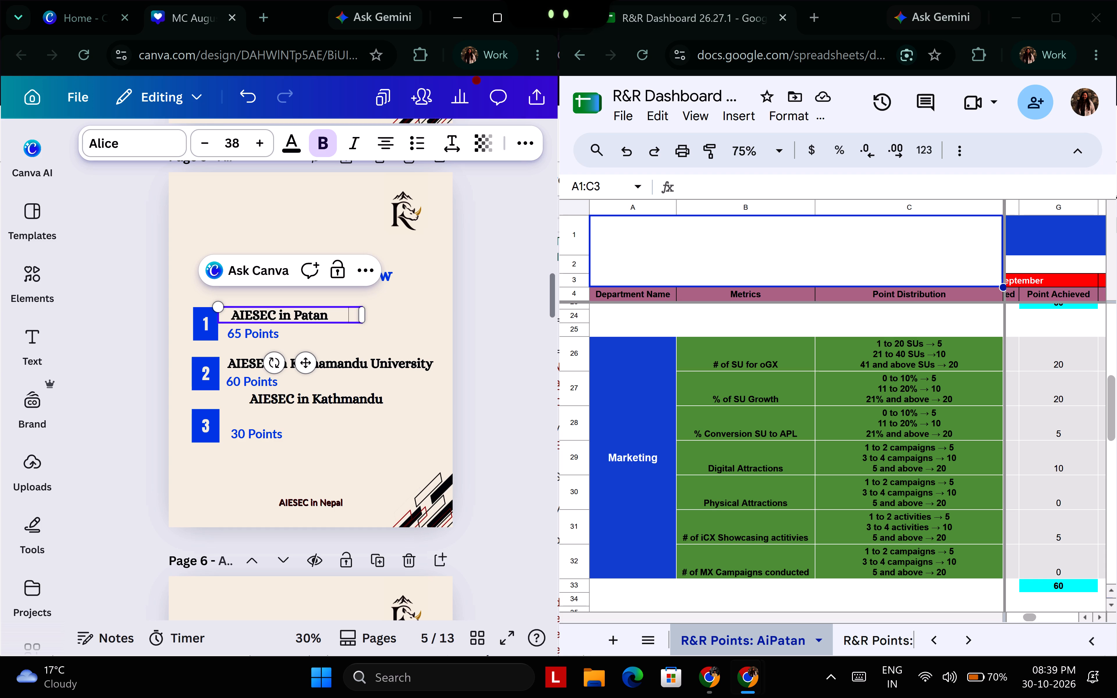
pyautogui.press('space')
pyautogui.press('space')
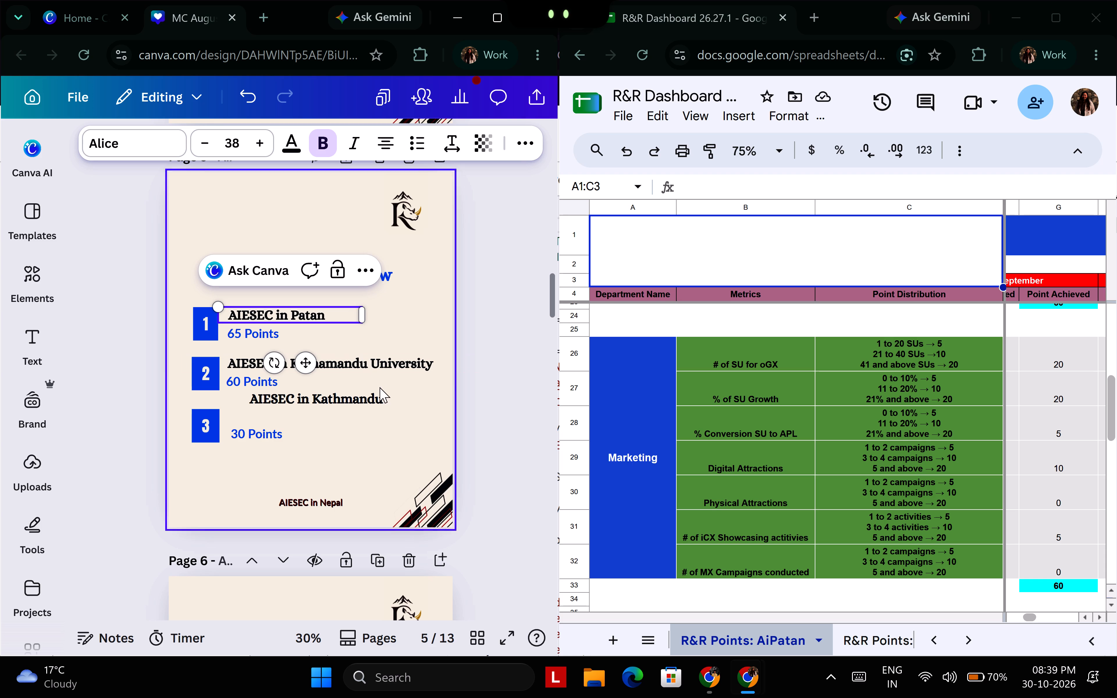
pyautogui.click(305, 430)
# Position the AIESEC in Kathmandu name beside the rank 3 badge, aligned above its points.
pyautogui.moveTo(315, 397); pyautogui.dragTo(297, 408)
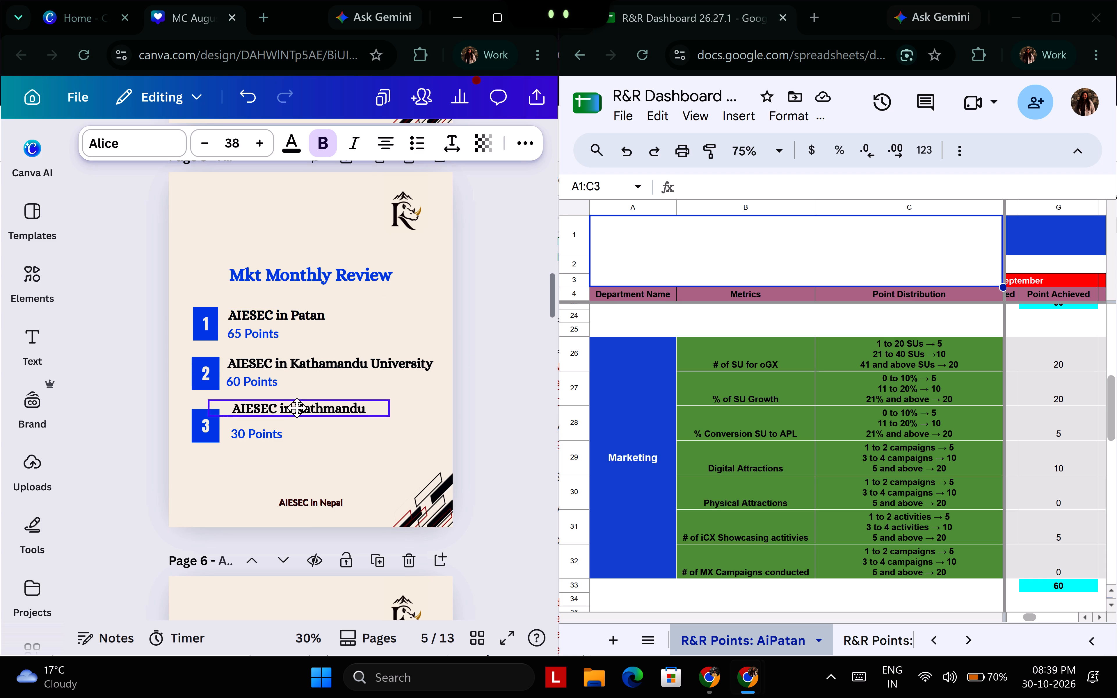
pyautogui.moveTo(297, 408); pyautogui.dragTo(298, 415)
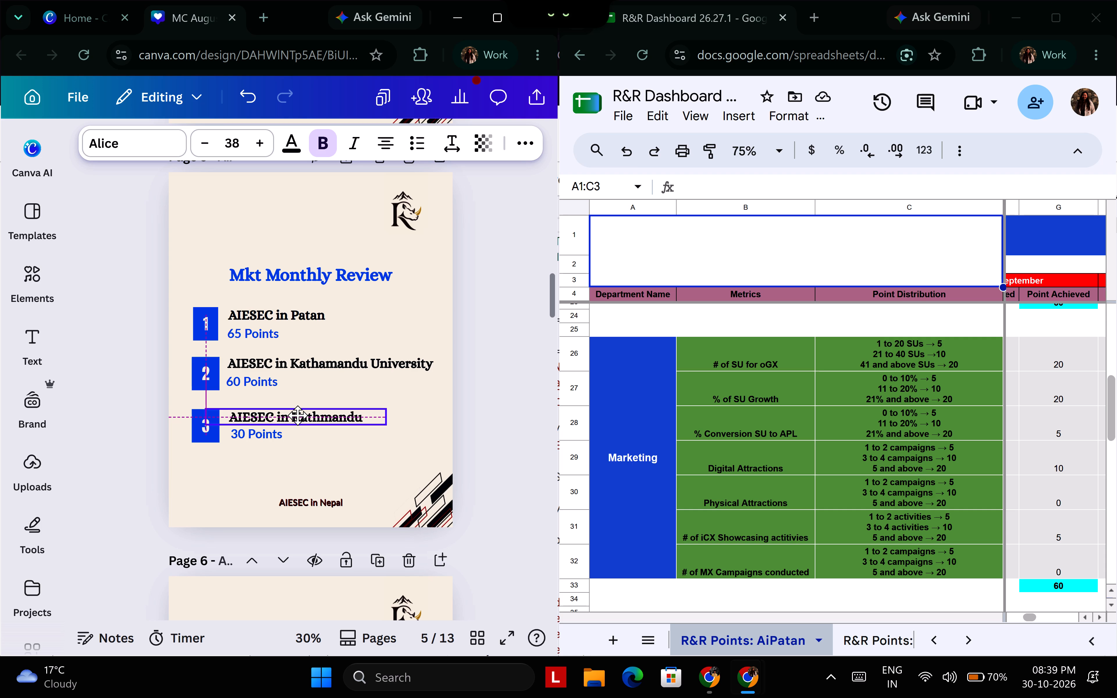
pyautogui.moveTo(298, 415); pyautogui.dragTo(298, 415)
pyautogui.moveTo(298, 415); pyautogui.dragTo(301, 415)
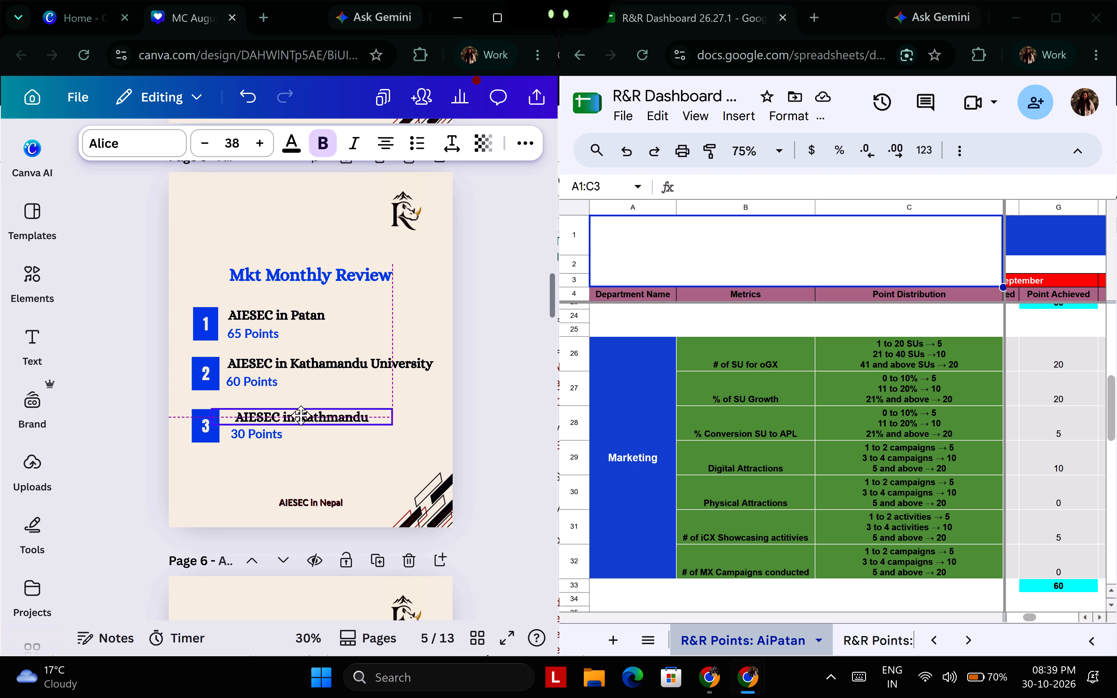
pyautogui.moveTo(301, 415); pyautogui.dragTo(296, 414)
pyautogui.click(295, 436)
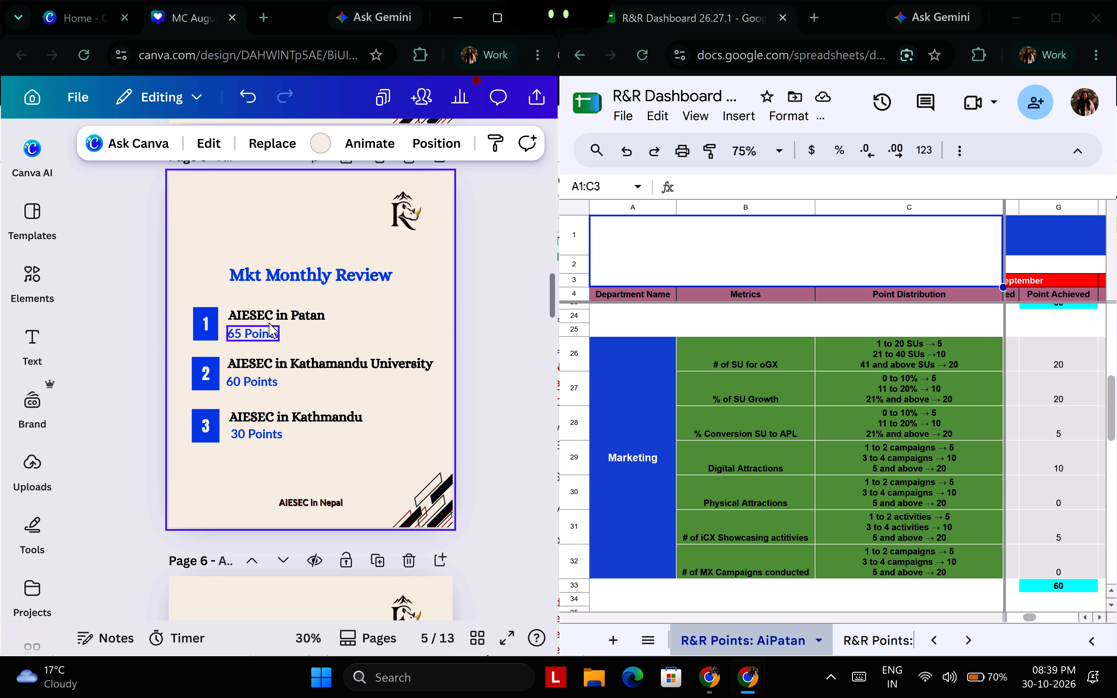
# Swap the top two names, putting AIESEC in Kathamandu University at rank 1 and AIESEC in Patan at rank 2.
pyautogui.moveTo(304, 317); pyautogui.dragTo(311, 367)
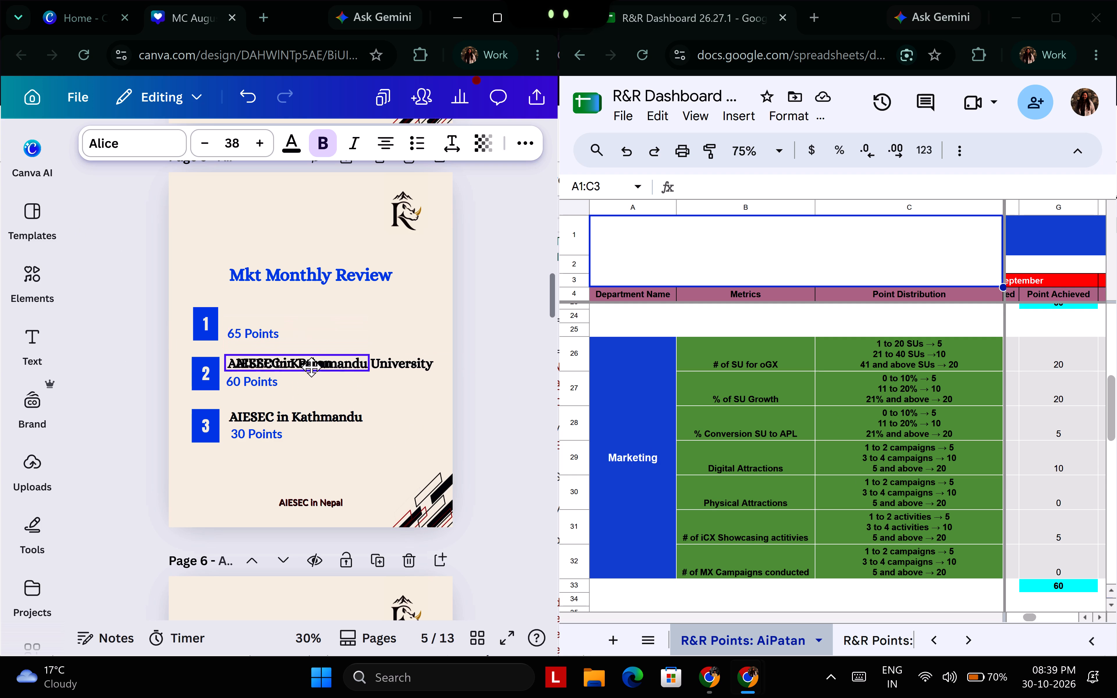
pyautogui.moveTo(311, 367); pyautogui.dragTo(307, 376)
pyautogui.moveTo(401, 369); pyautogui.dragTo(405, 318)
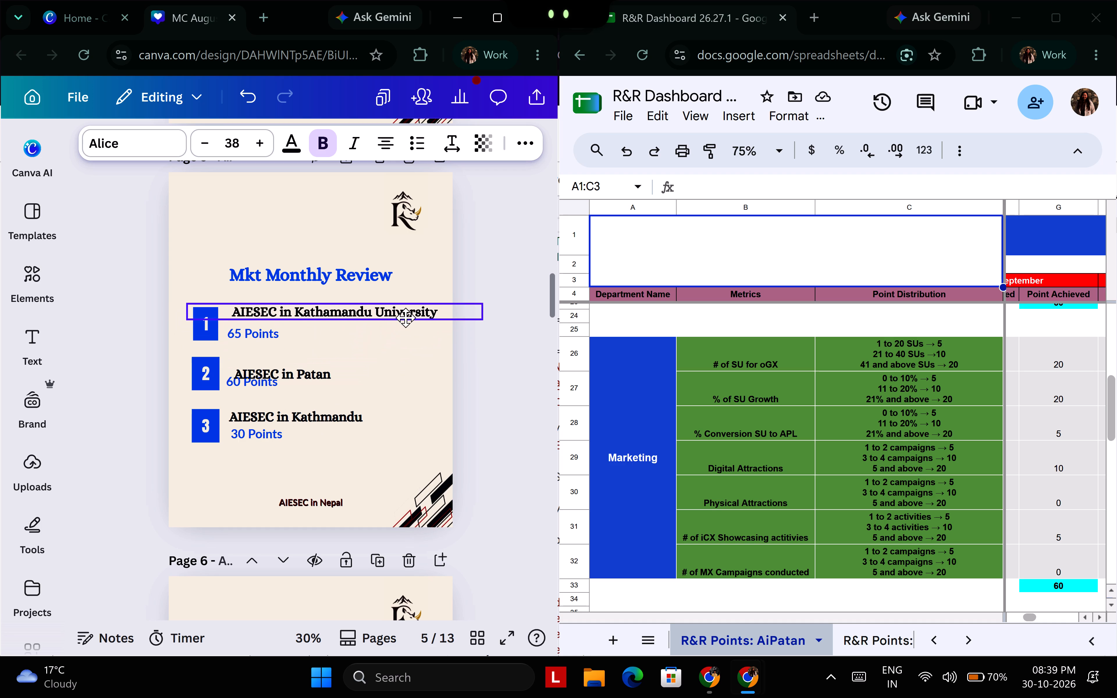
pyautogui.moveTo(405, 318); pyautogui.dragTo(402, 325)
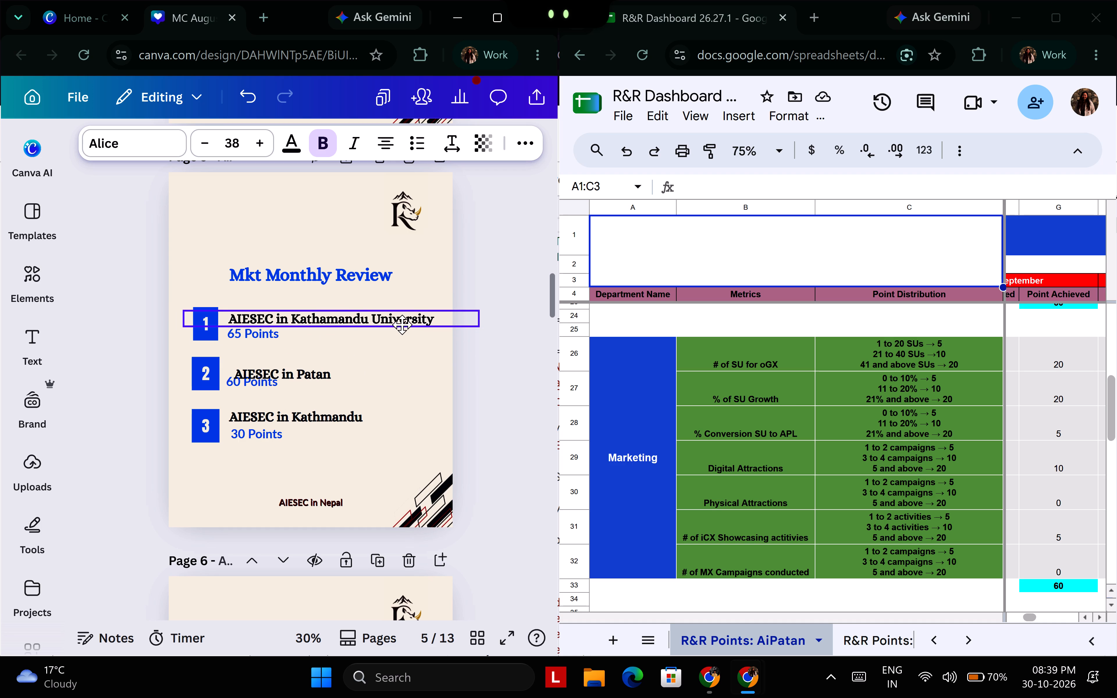
pyautogui.moveTo(402, 325); pyautogui.dragTo(401, 321)
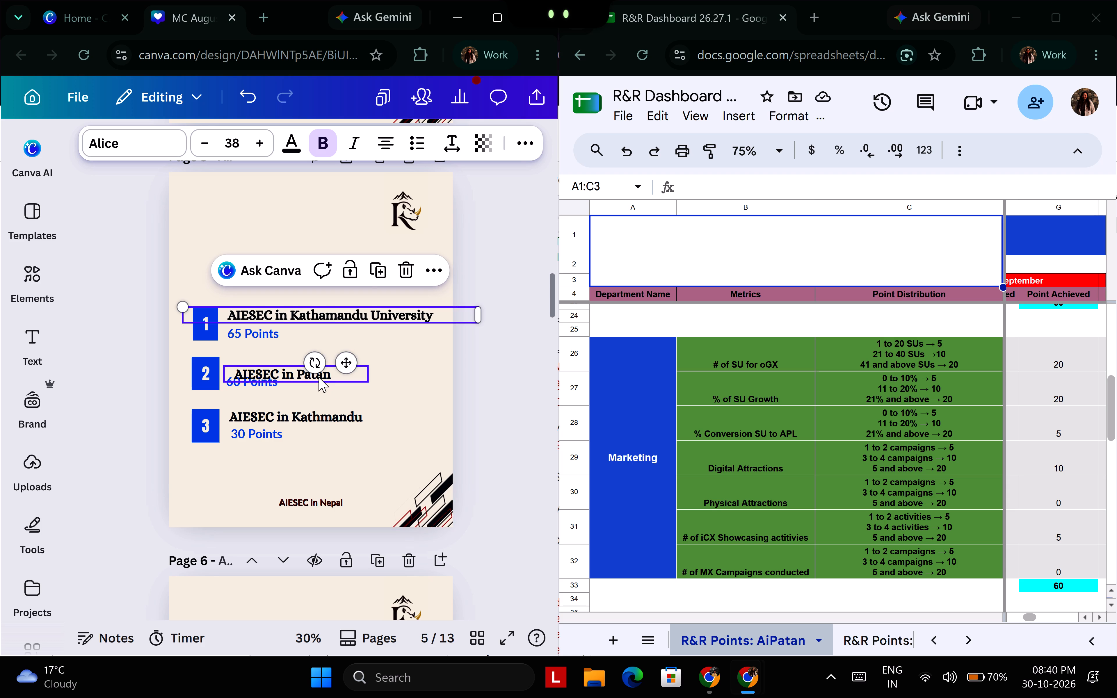
# Align the AIESEC in Patan name beside the rank 2 badge, just above its points and in line with the other names.
pyautogui.moveTo(319, 377); pyautogui.dragTo(310, 367)
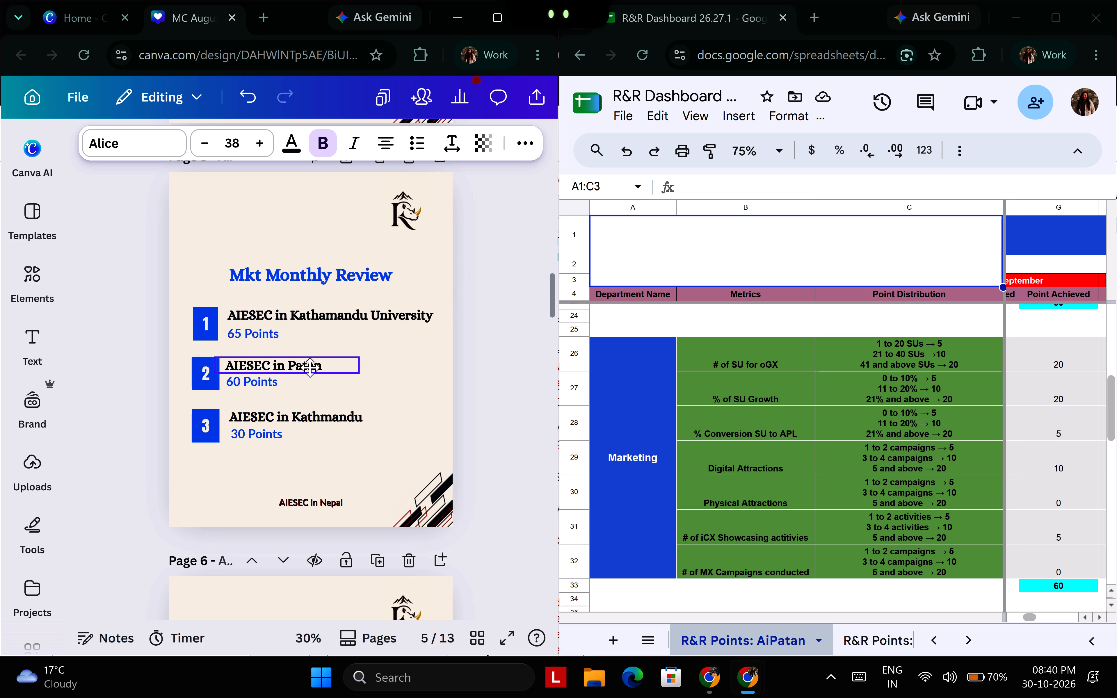
pyautogui.moveTo(310, 367); pyautogui.dragTo(312, 368)
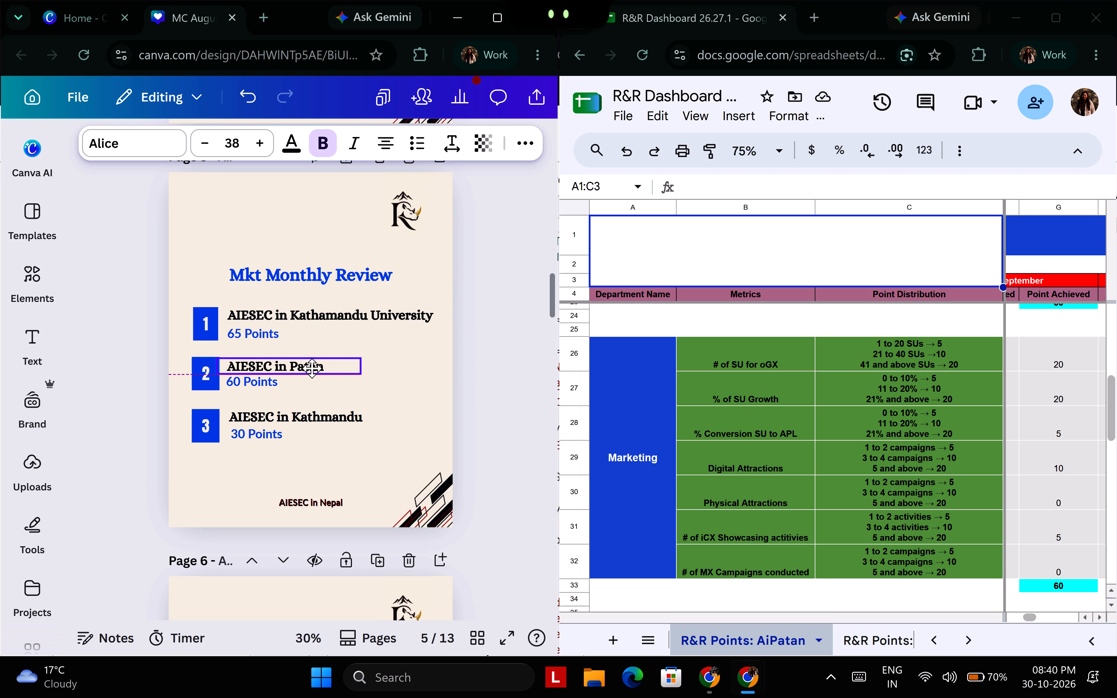
pyautogui.moveTo(312, 368); pyautogui.dragTo(311, 368)
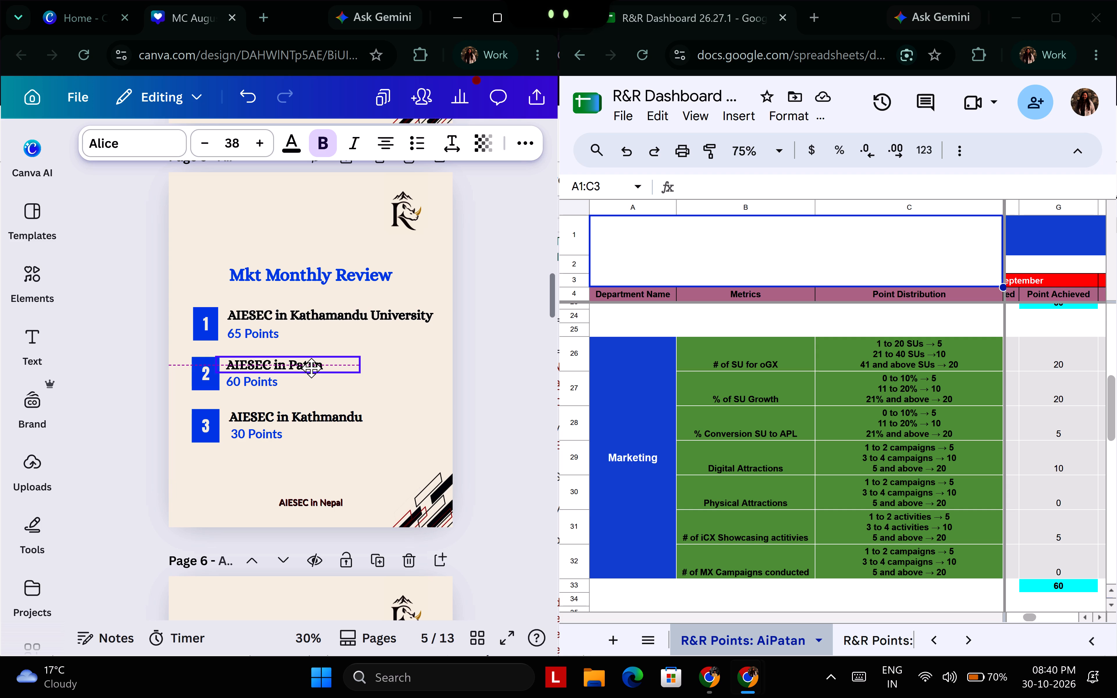
pyautogui.moveTo(311, 368); pyautogui.dragTo(314, 369)
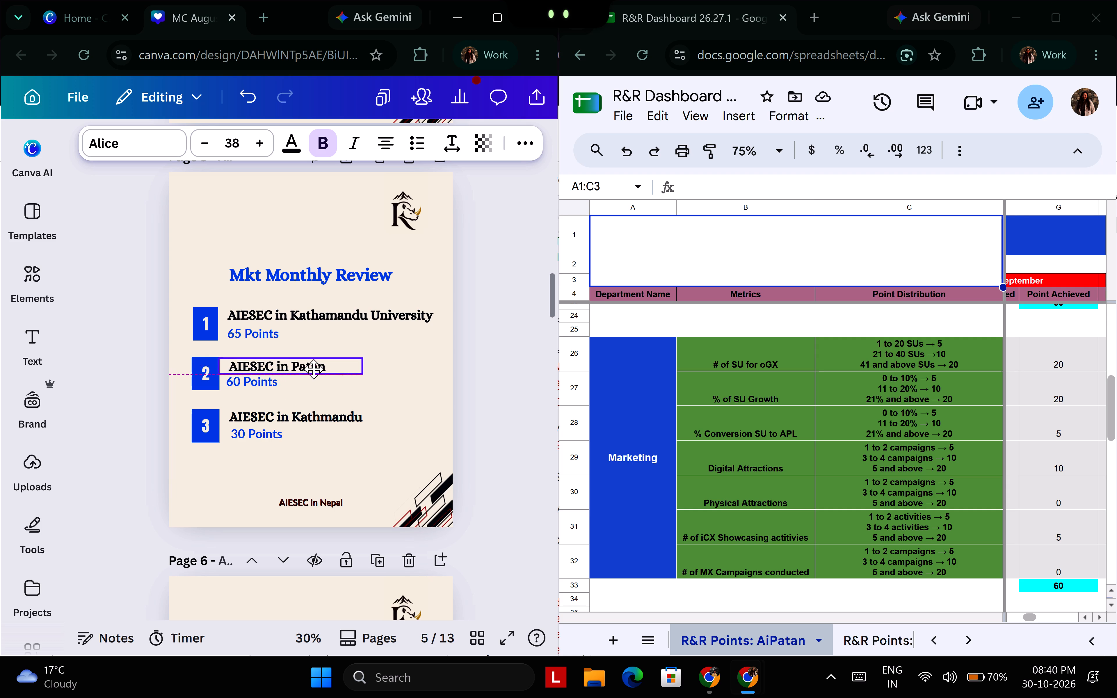
pyautogui.moveTo(314, 369); pyautogui.dragTo(311, 368)
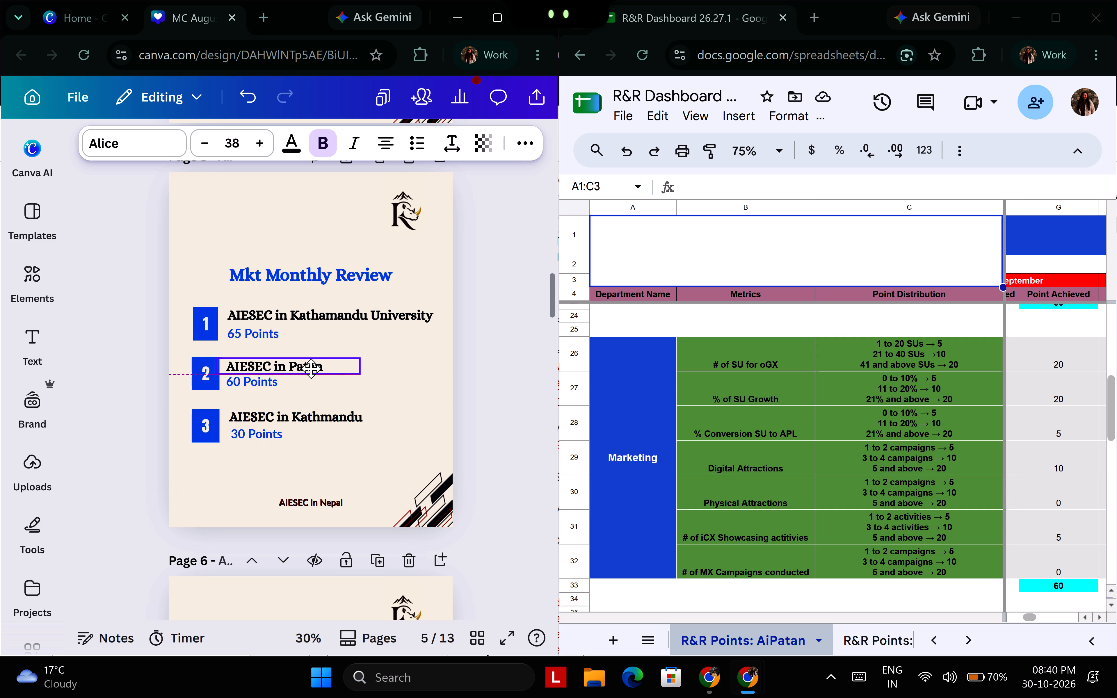
pyautogui.moveTo(311, 368); pyautogui.dragTo(313, 368)
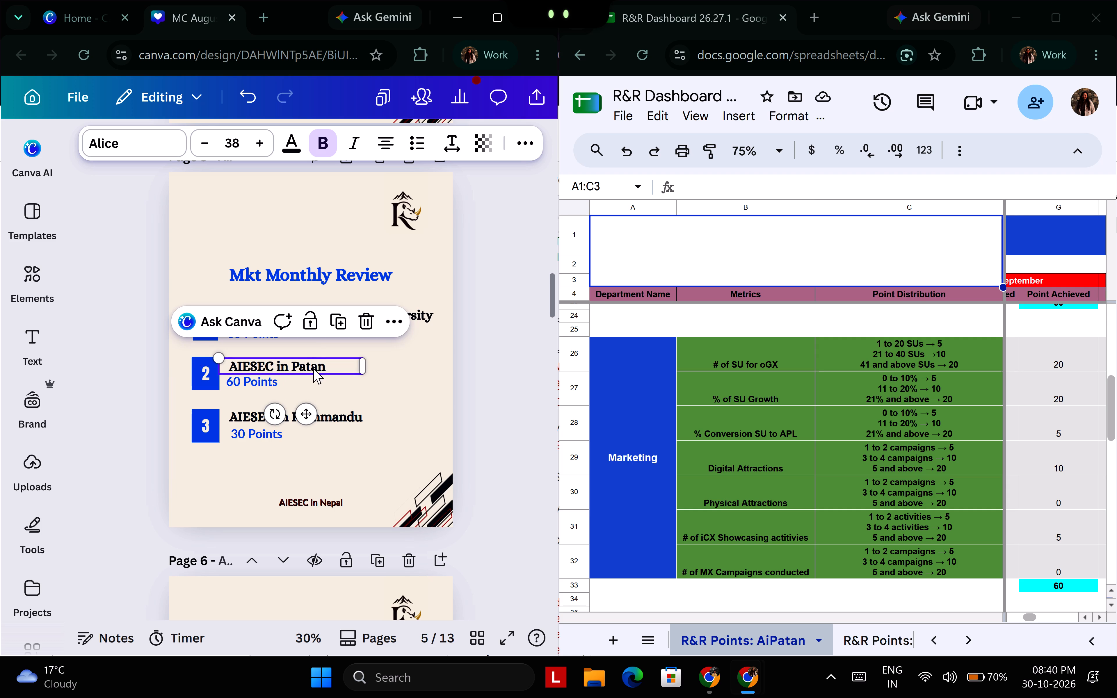
pyautogui.click(427, 368)
pyautogui.click(337, 314)
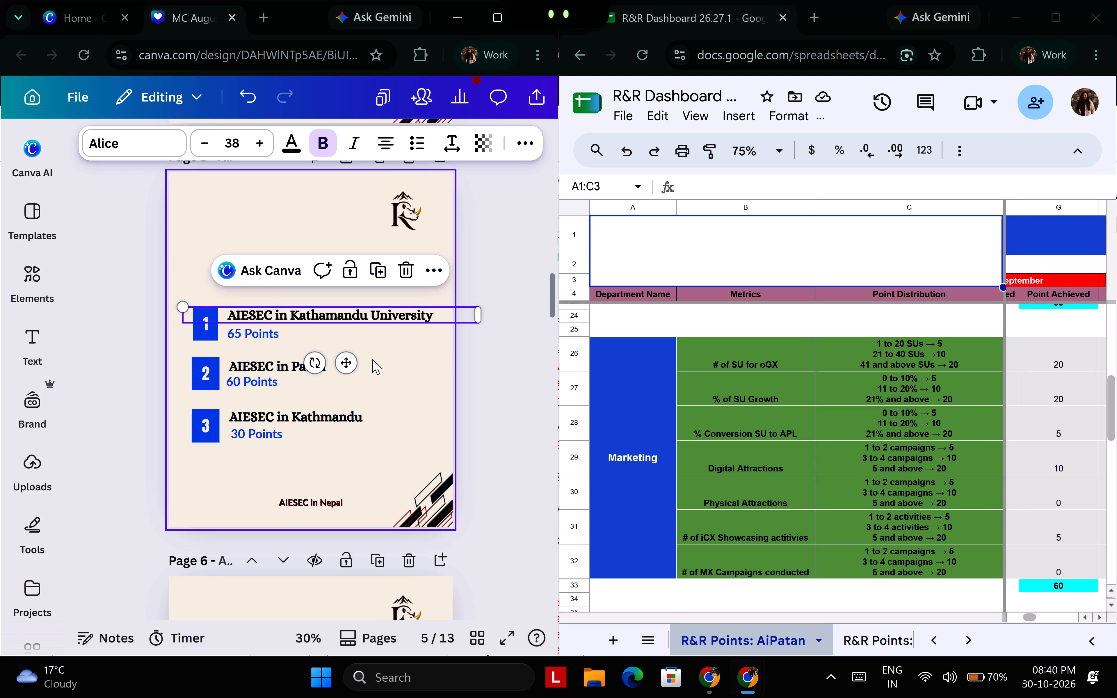
# Align the rank 3 and rank 2 points labels under the starts of their AIESEC names on the Mkt Monthly Review page.
pyautogui.click(403, 385)
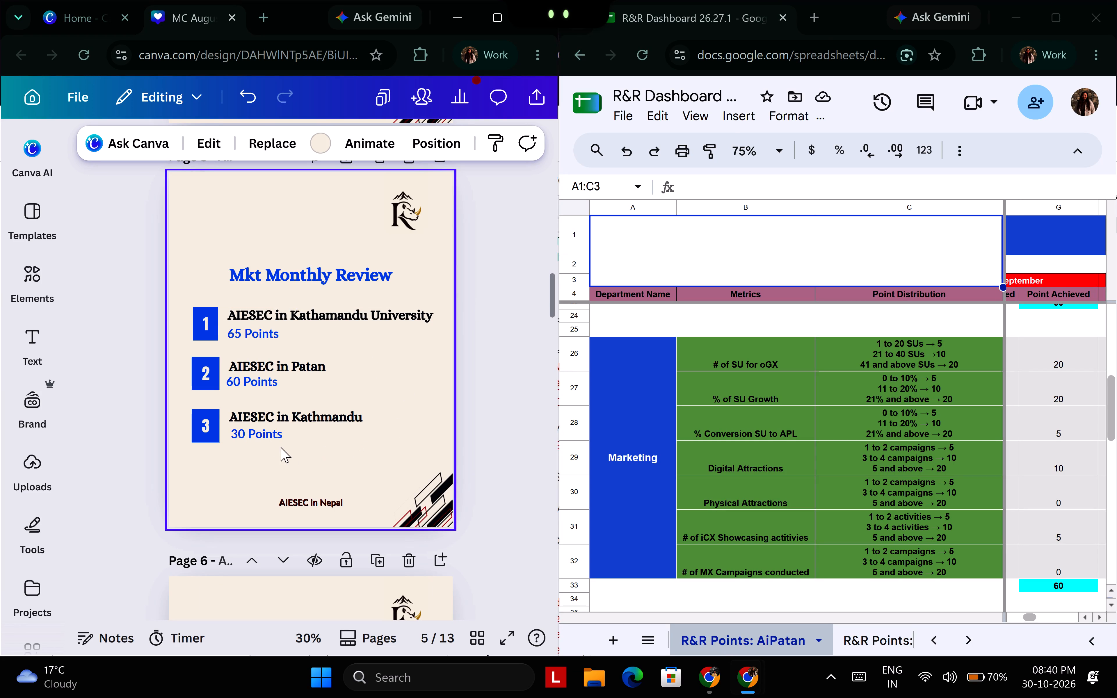
pyautogui.click(262, 432)
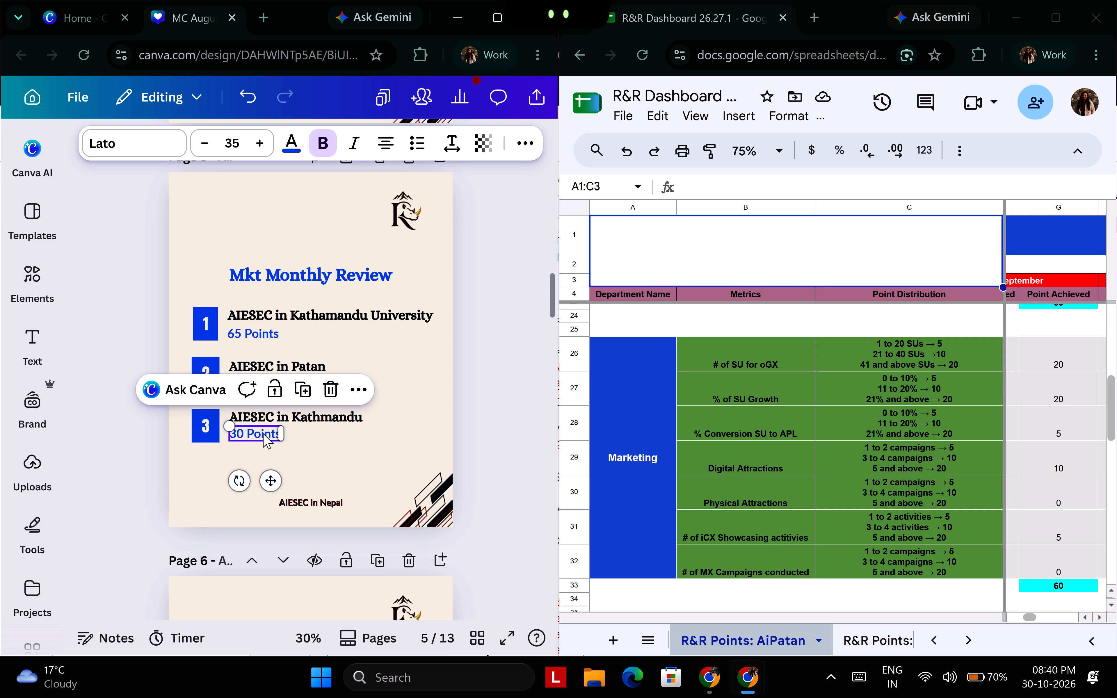
pyautogui.click(430, 386)
pyautogui.moveTo(241, 380); pyautogui.dragTo(243, 380)
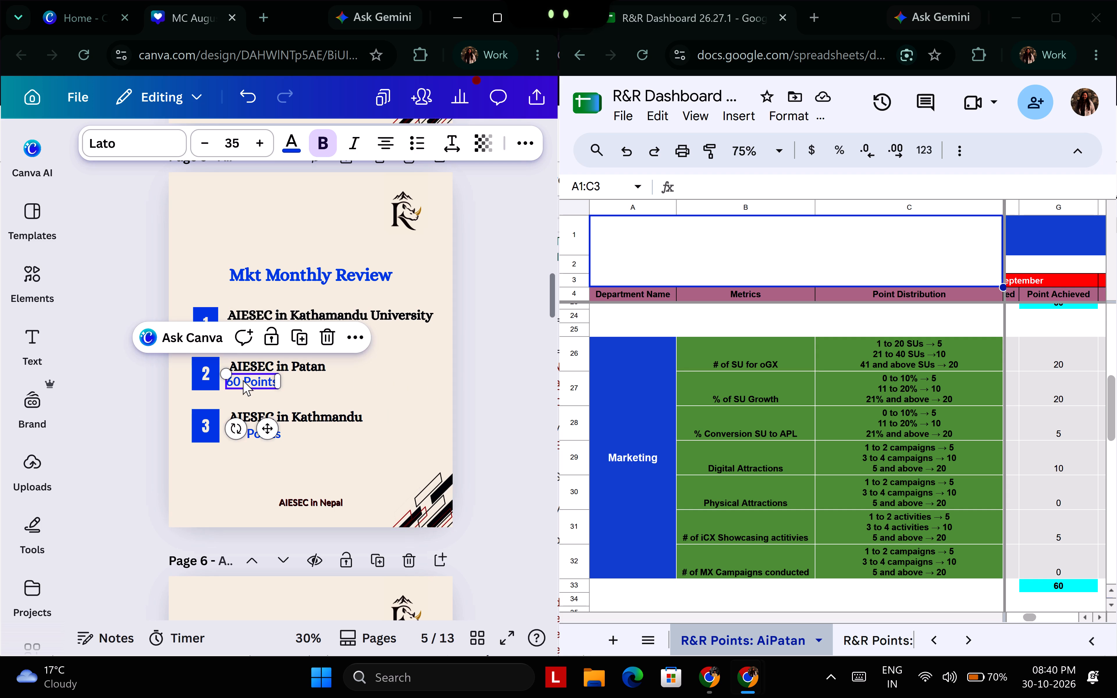
pyautogui.moveTo(243, 380); pyautogui.dragTo(249, 381)
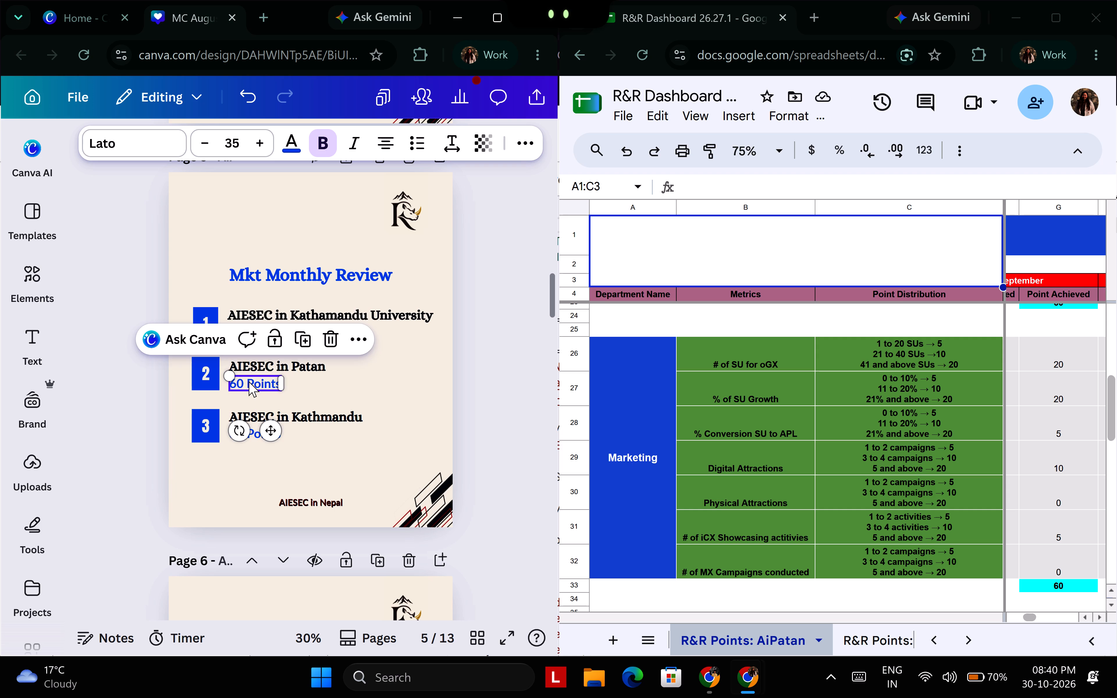
pyautogui.click(331, 453)
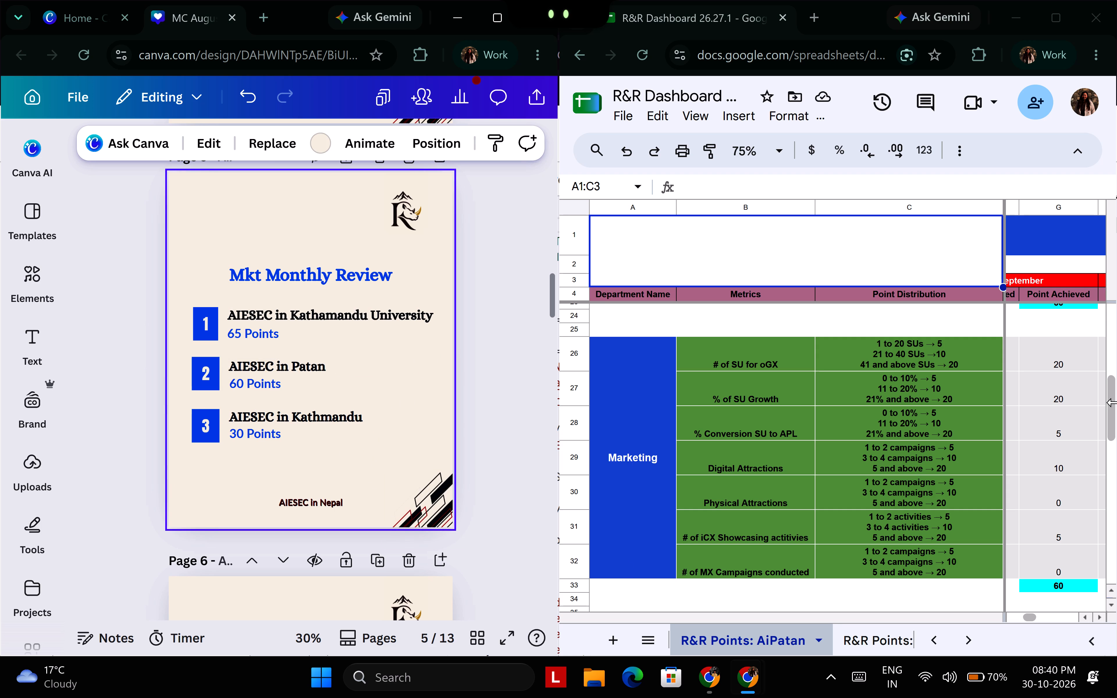
# Using the September Marketing total on the R&R Points: AiKU sheet, set AIESEC in Kathamandu University's score to 75 Points.
pyautogui.click(928, 642)
pyautogui.click(774, 637)
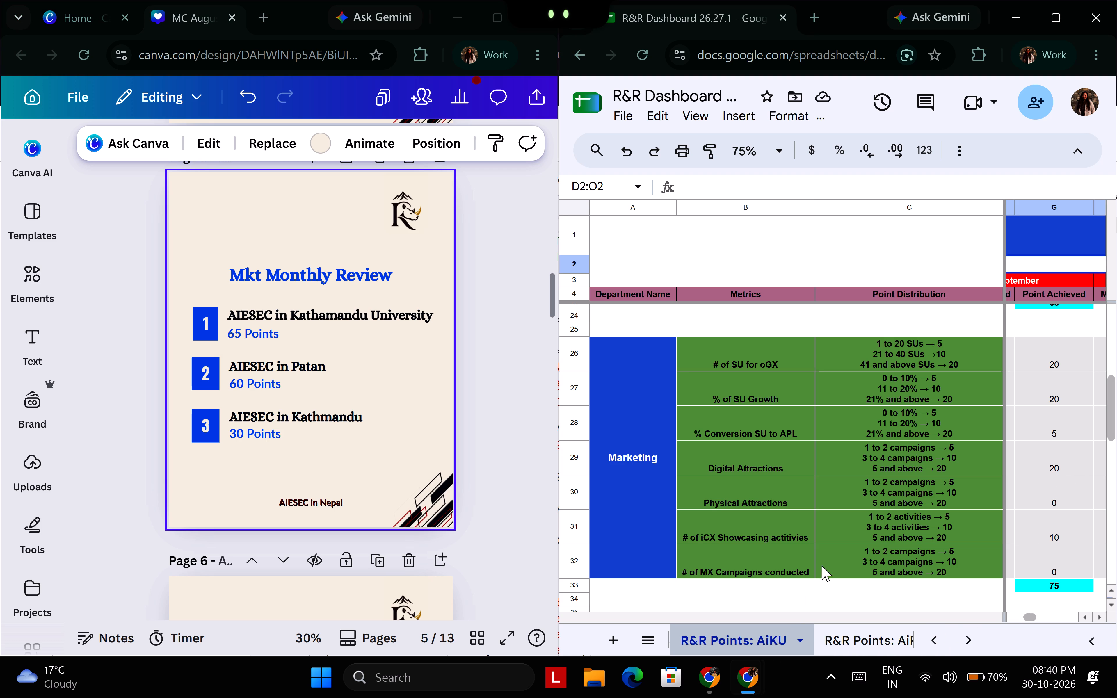
pyautogui.click(236, 329)
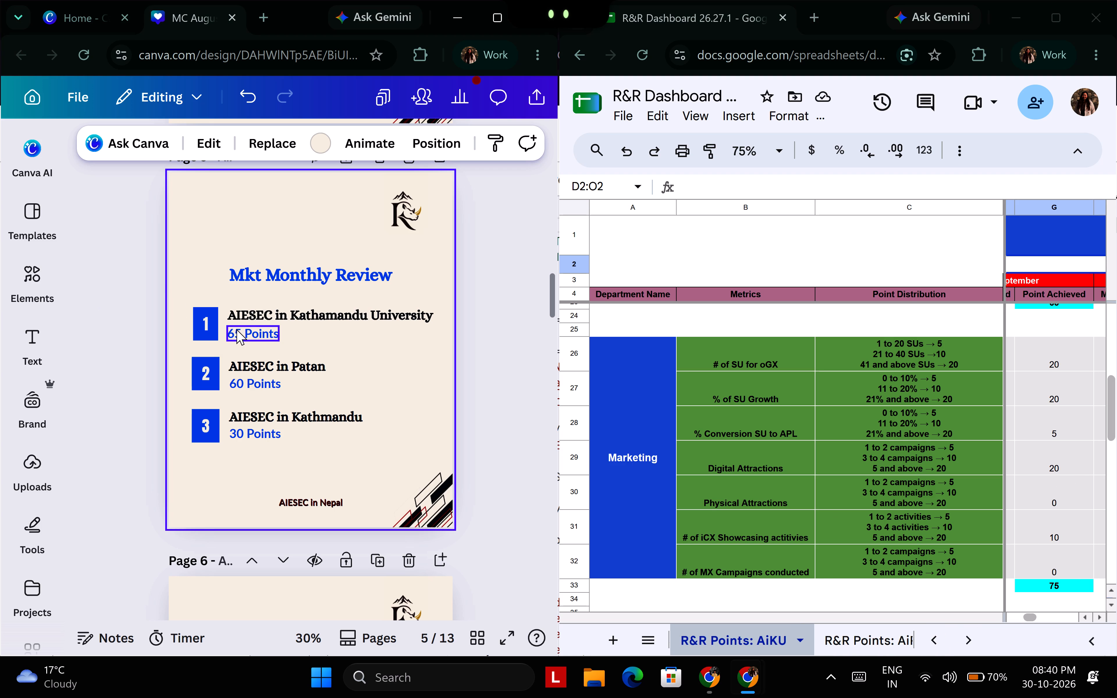
pyautogui.click(236, 329)
pyautogui.click(231, 331)
pyautogui.click(234, 332)
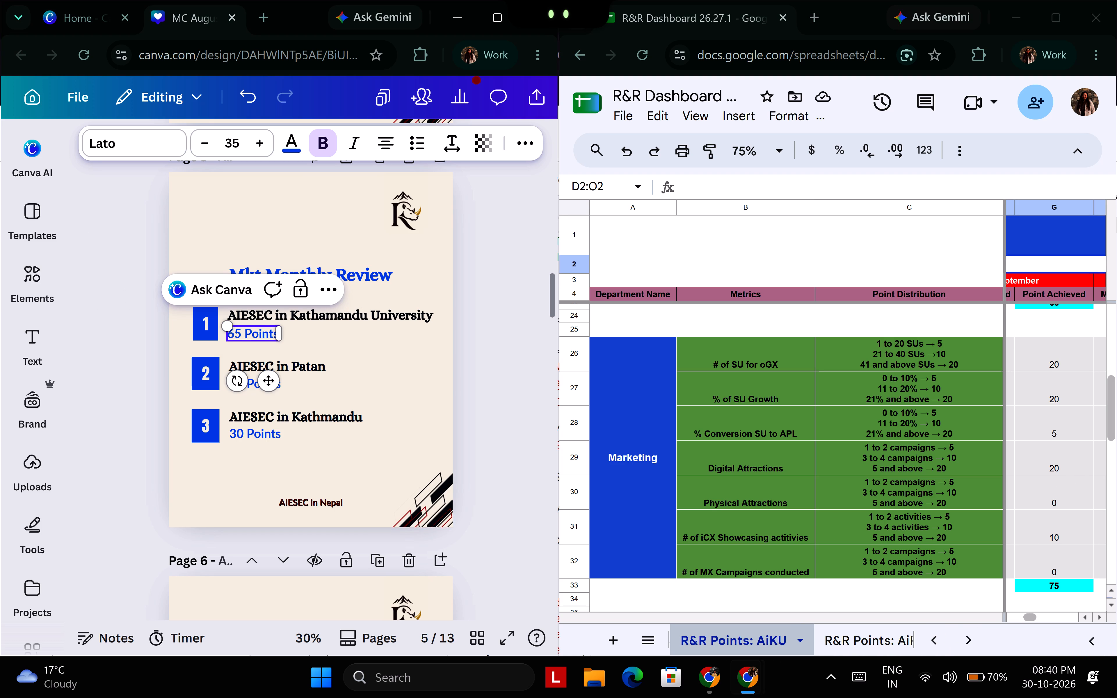
pyautogui.press('BackSpace')
pyautogui.press('7')
pyautogui.click(397, 370)
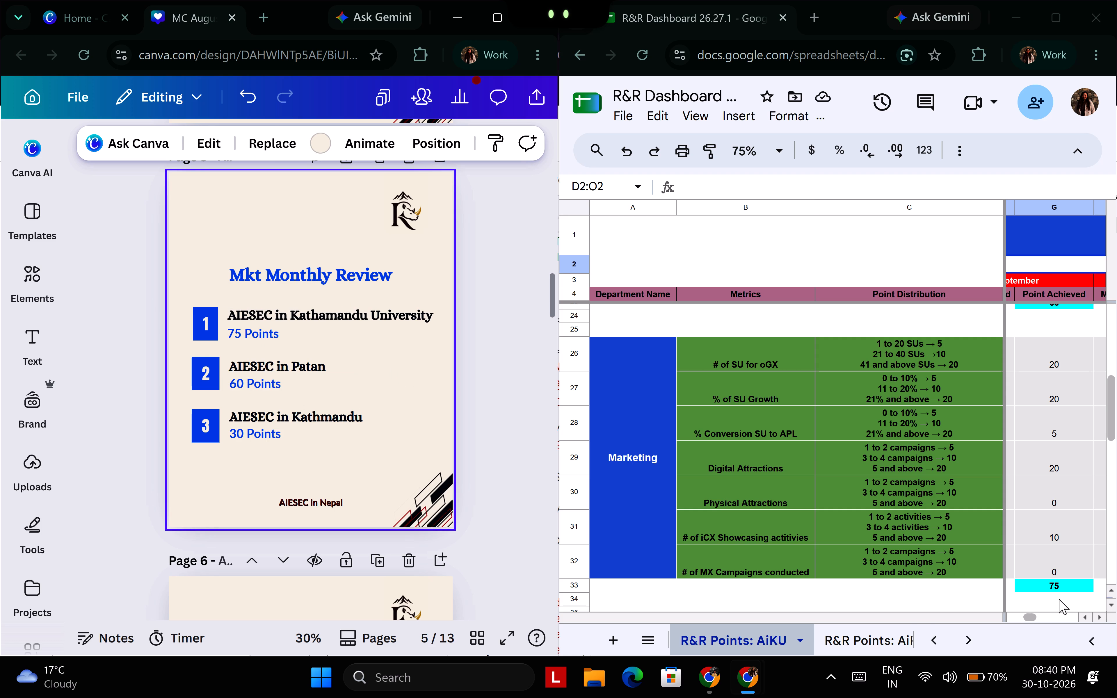
# Using the September Marketing total on the R&R Points: AiK sheet, set AIESEC in Kathmandu's score to 33 Points.
pyautogui.click(935, 633)
pyautogui.click(723, 645)
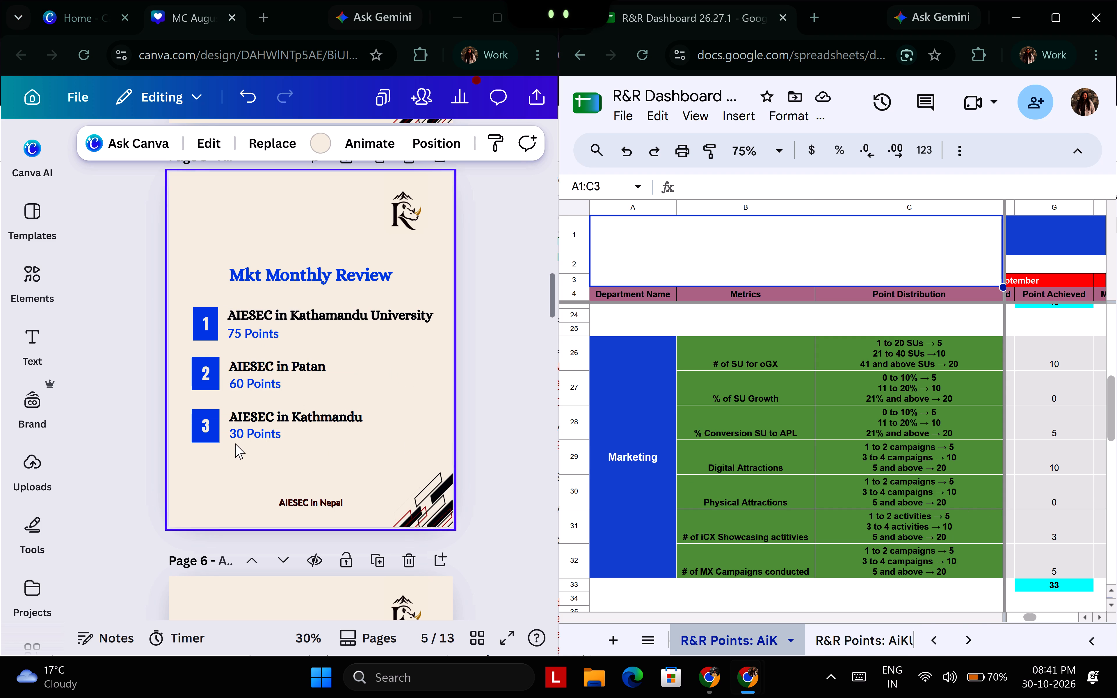
pyautogui.doubleClick(239, 432)
pyautogui.click(242, 432)
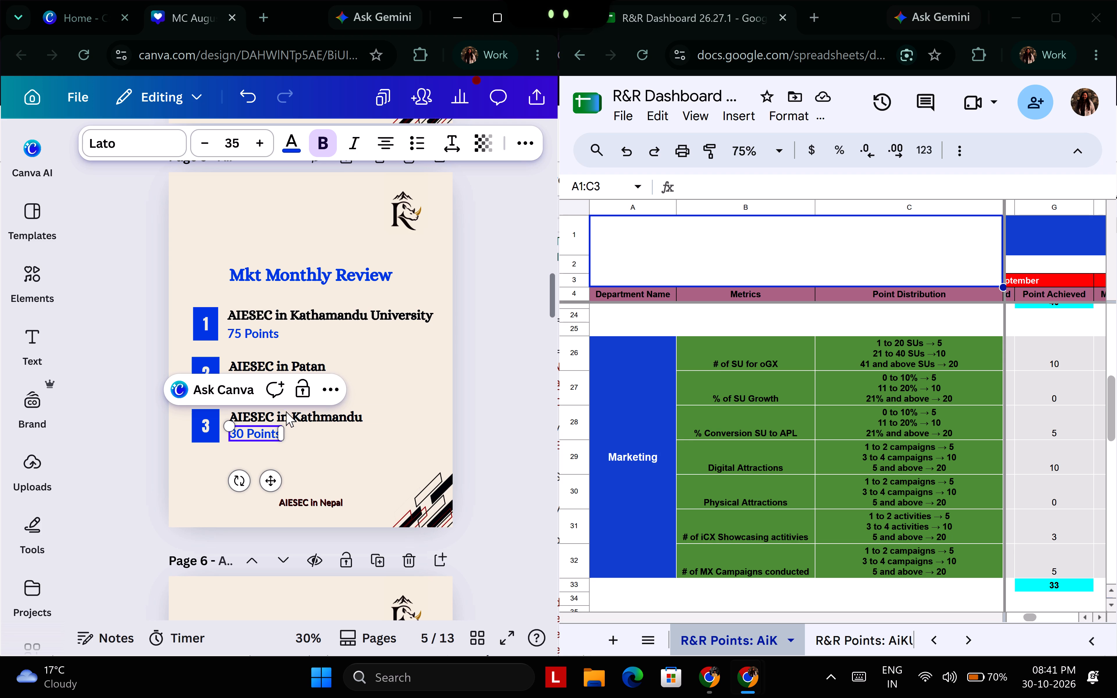
pyautogui.press('BackSpace')
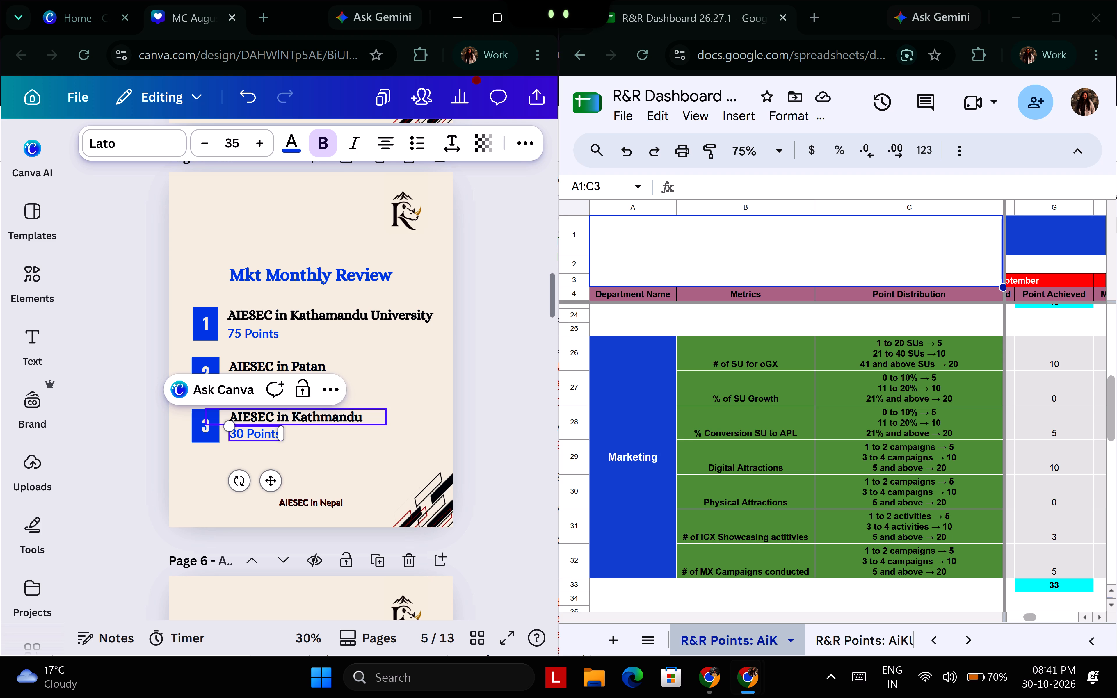
pyautogui.press('3')
pyautogui.click(477, 376)
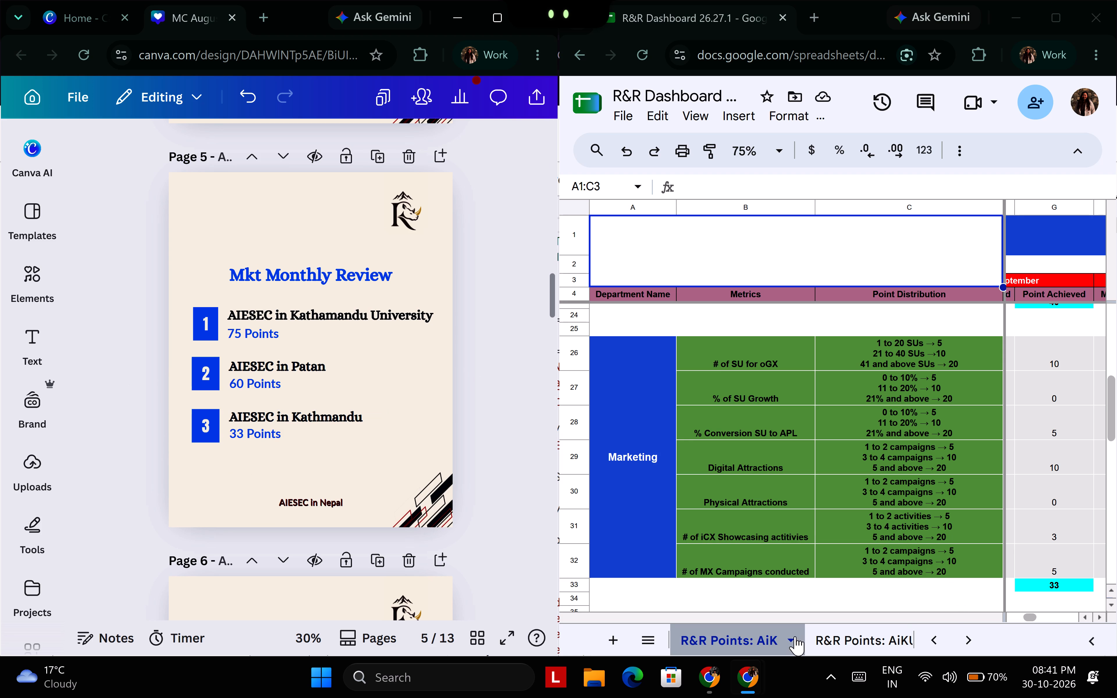
# Check the September Marketing totals on the AiKU, AiPatan, AiPokhara and AiLumbini sheets against the Mkt Monthly Review ranking.
pyautogui.click(879, 631)
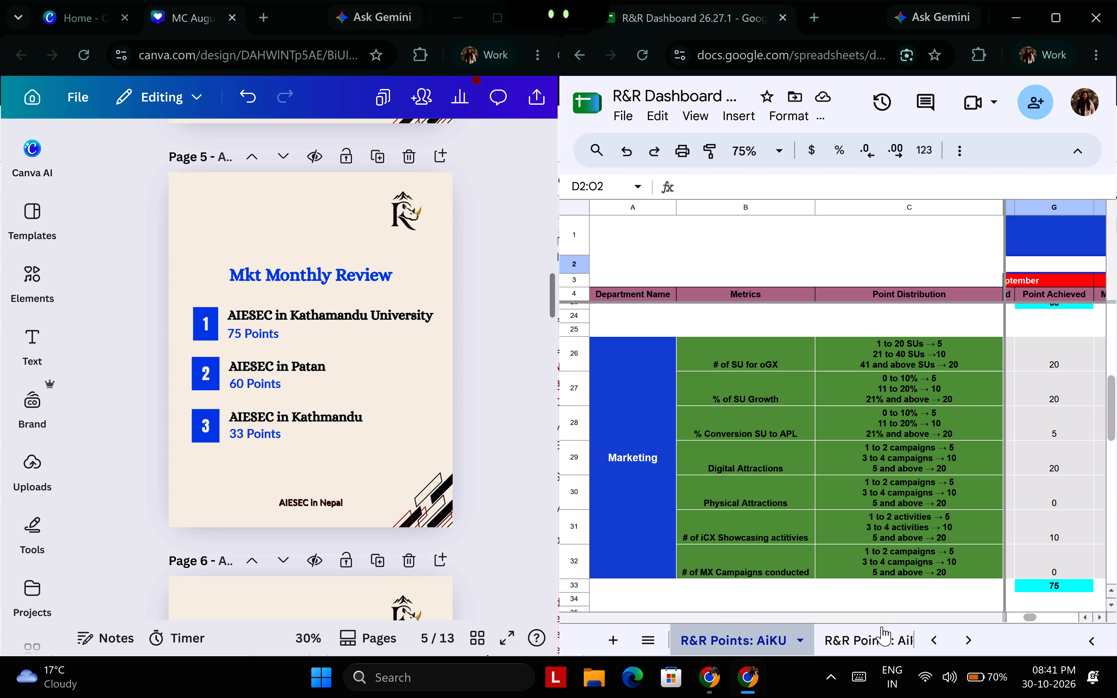
pyautogui.click(892, 640)
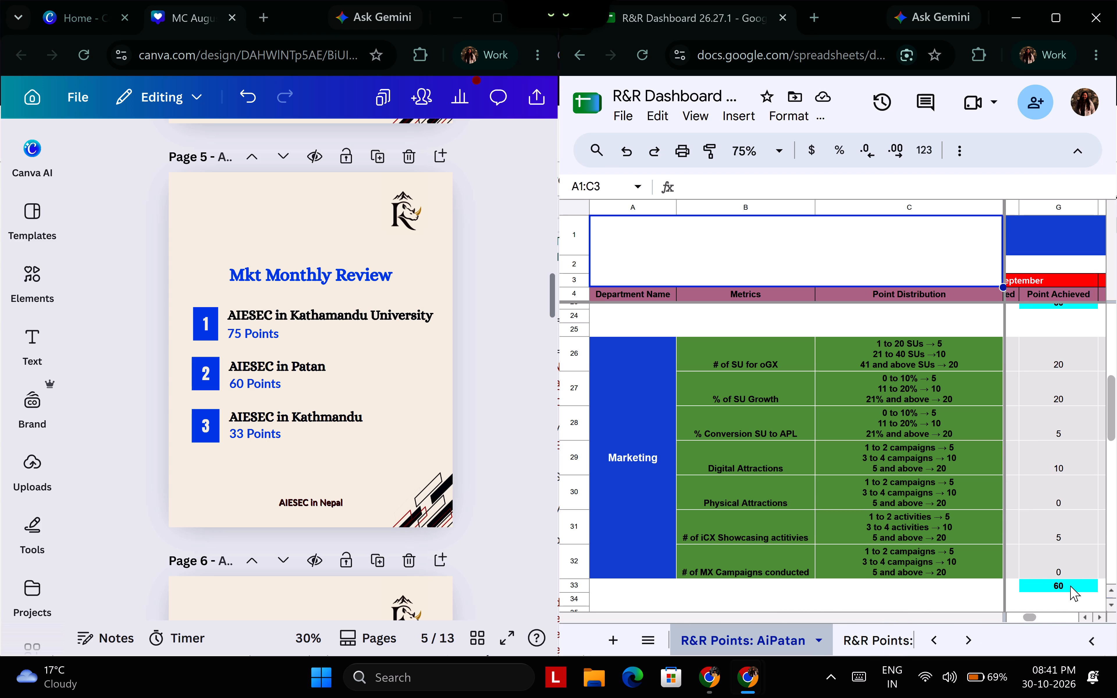
pyautogui.click(874, 645)
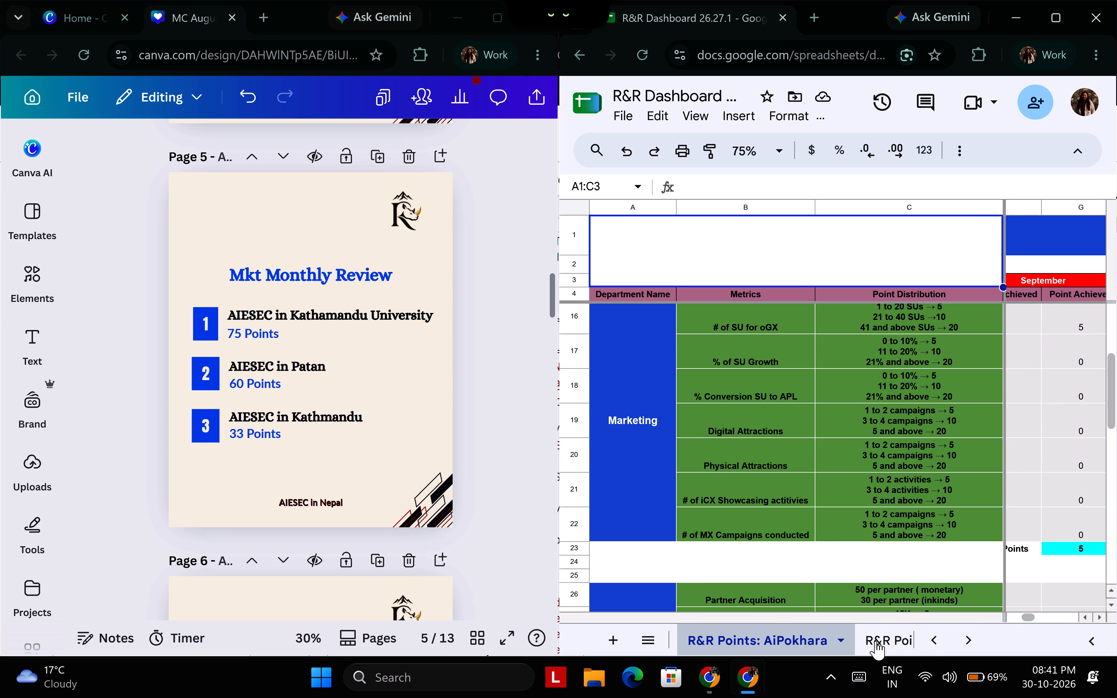
pyautogui.click(888, 638)
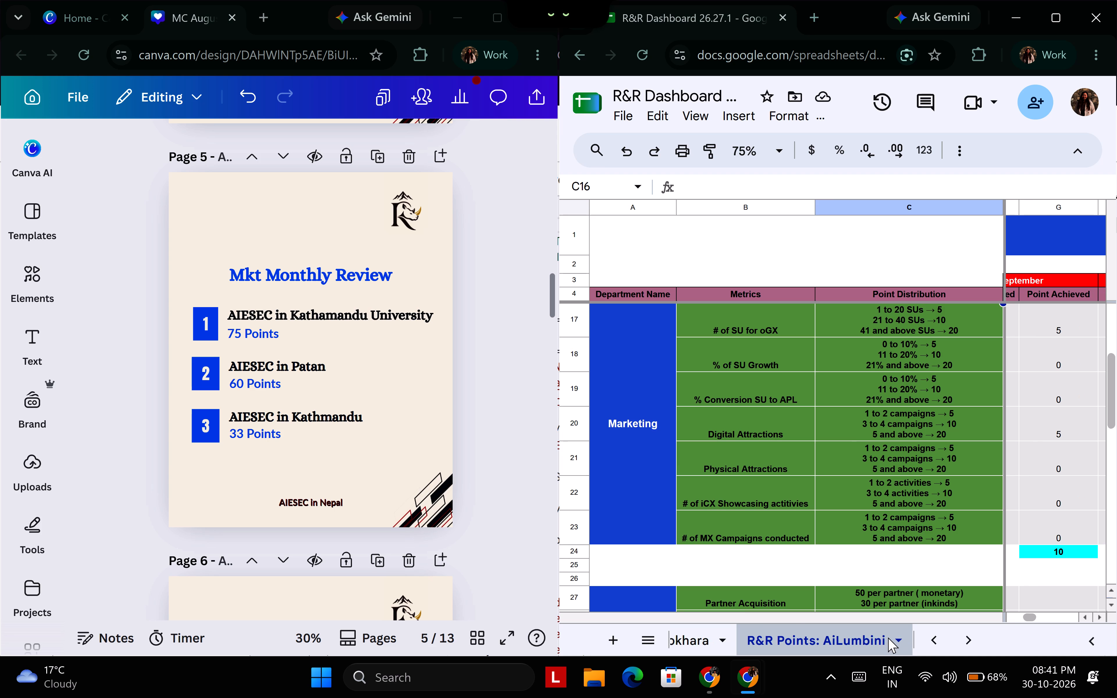
# Bring up the Talent Management section of the R&R Points: AiK sheet alongside the TM Monthly Review page.
pyautogui.click(941, 638)
pyautogui.doubleClick(941, 638)
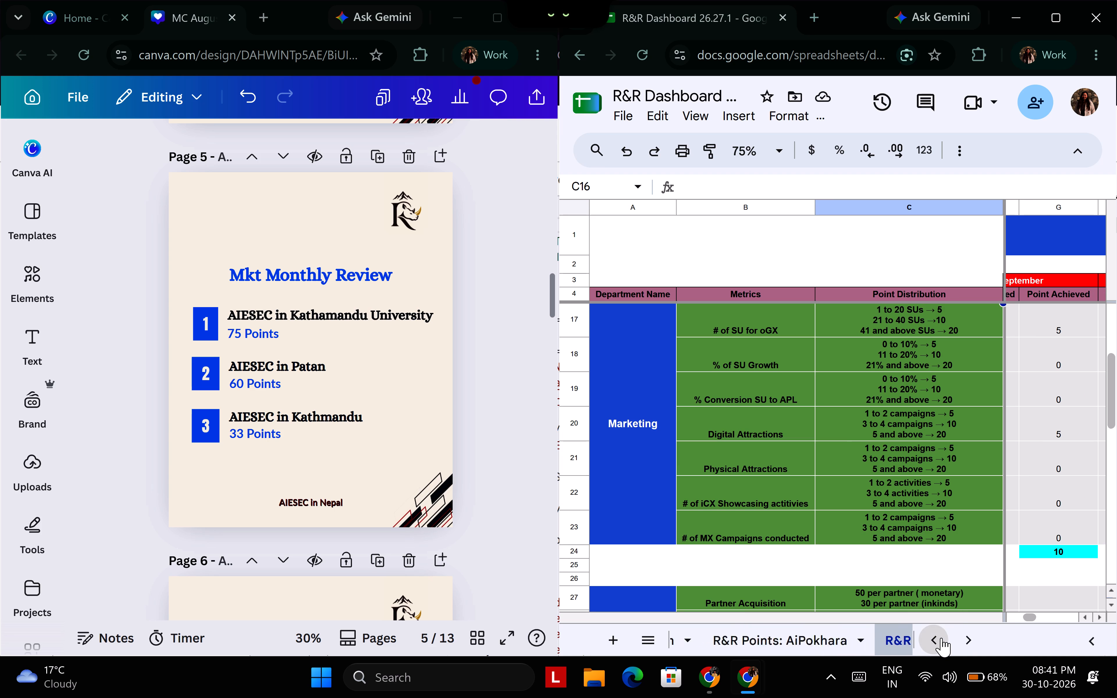
pyautogui.click(928, 628)
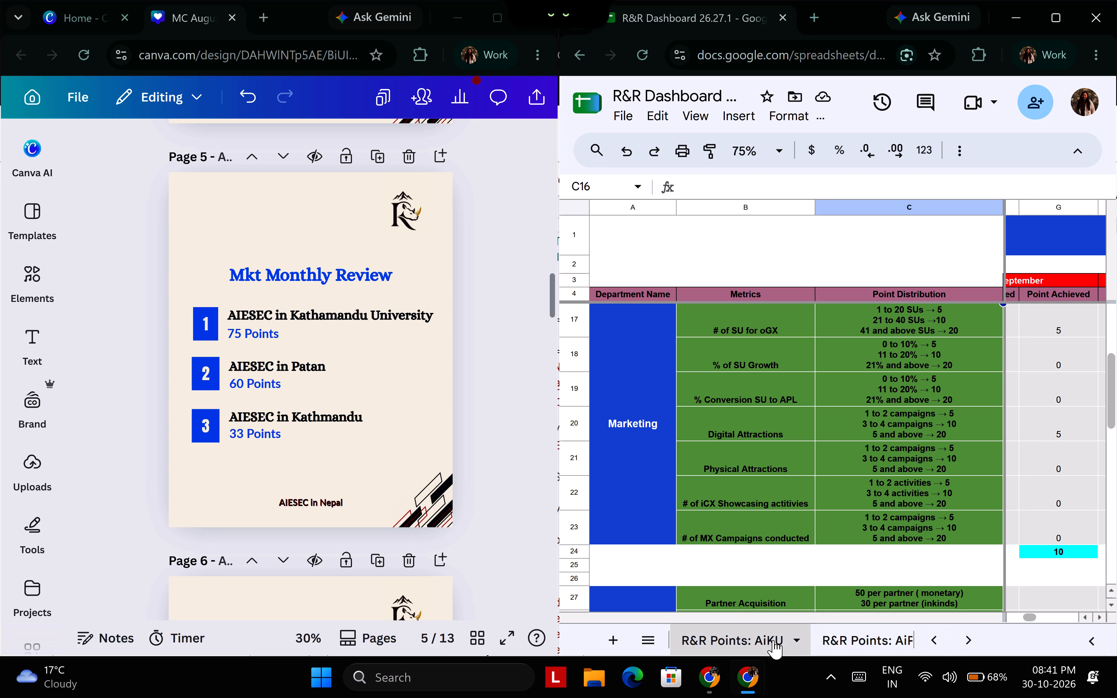
pyautogui.click(934, 647)
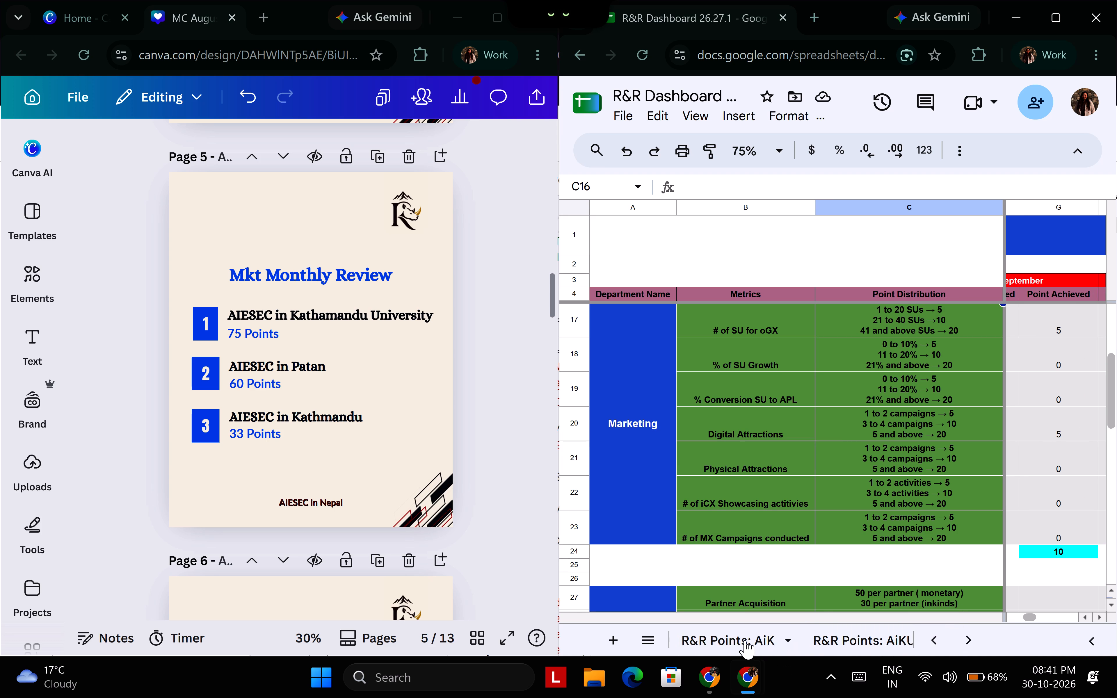
pyautogui.click(745, 640)
pyautogui.scroll(-1, 995, 541)
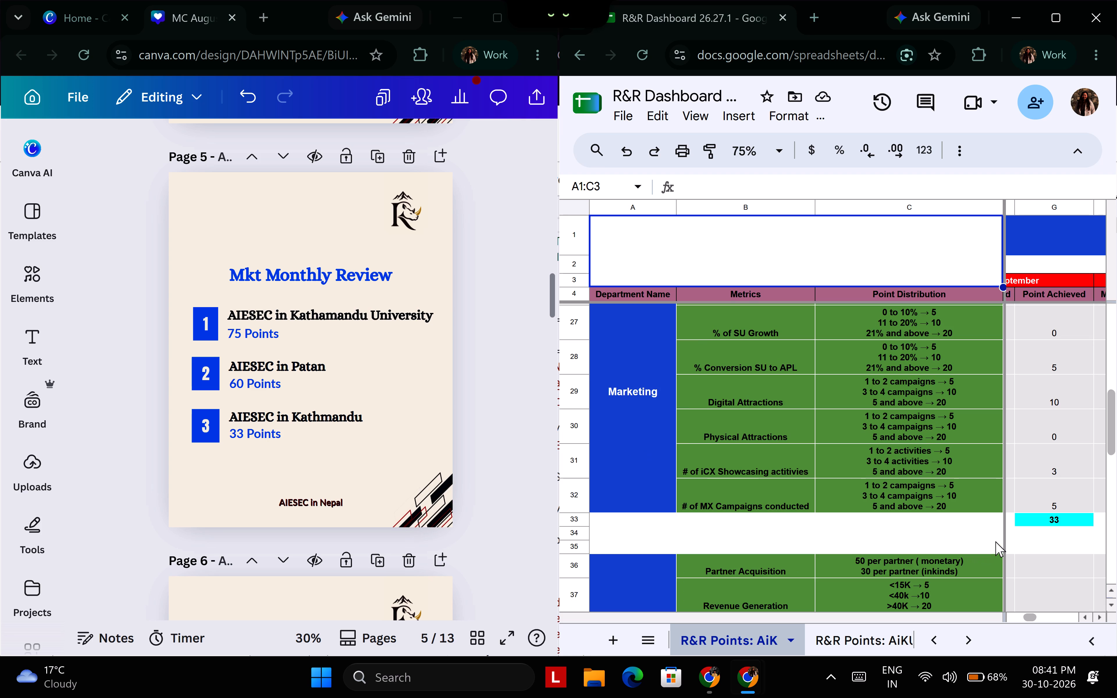
pyautogui.scroll(-2, 800, 431)
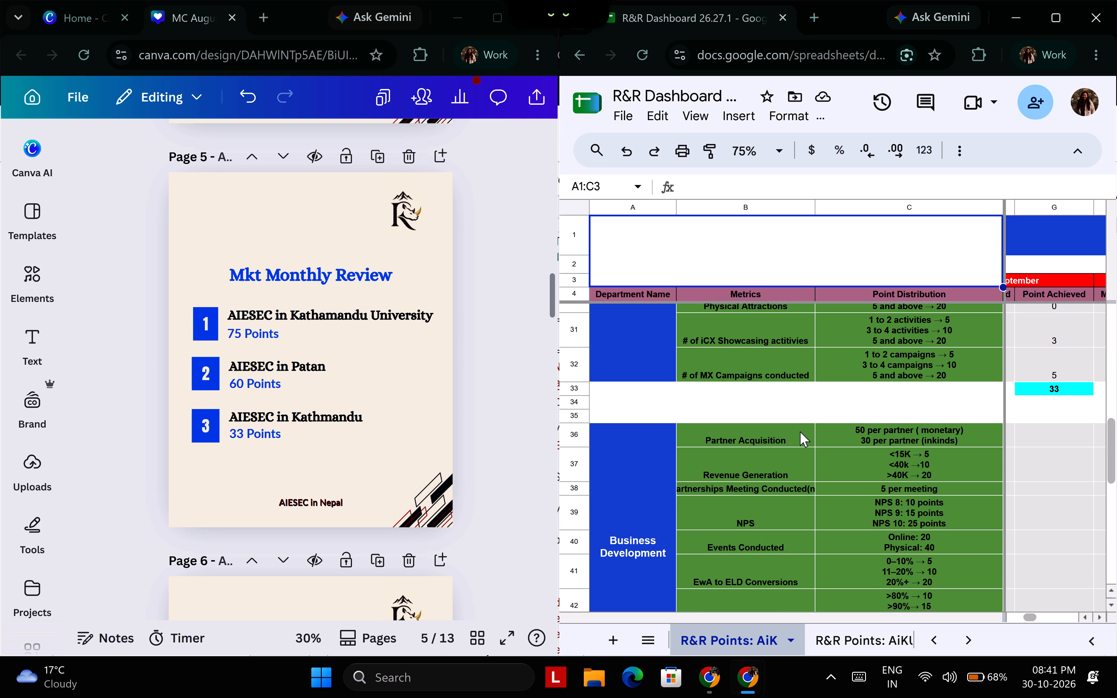
pyautogui.scroll(-5, 800, 431)
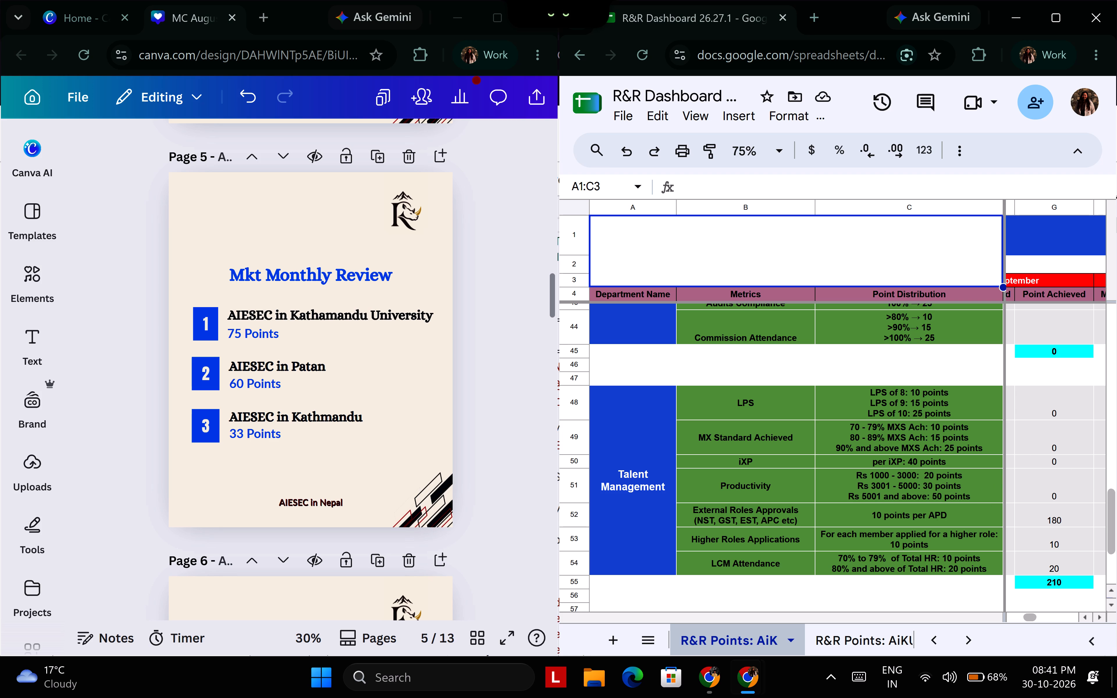
pyautogui.scroll(-4, 289, 404)
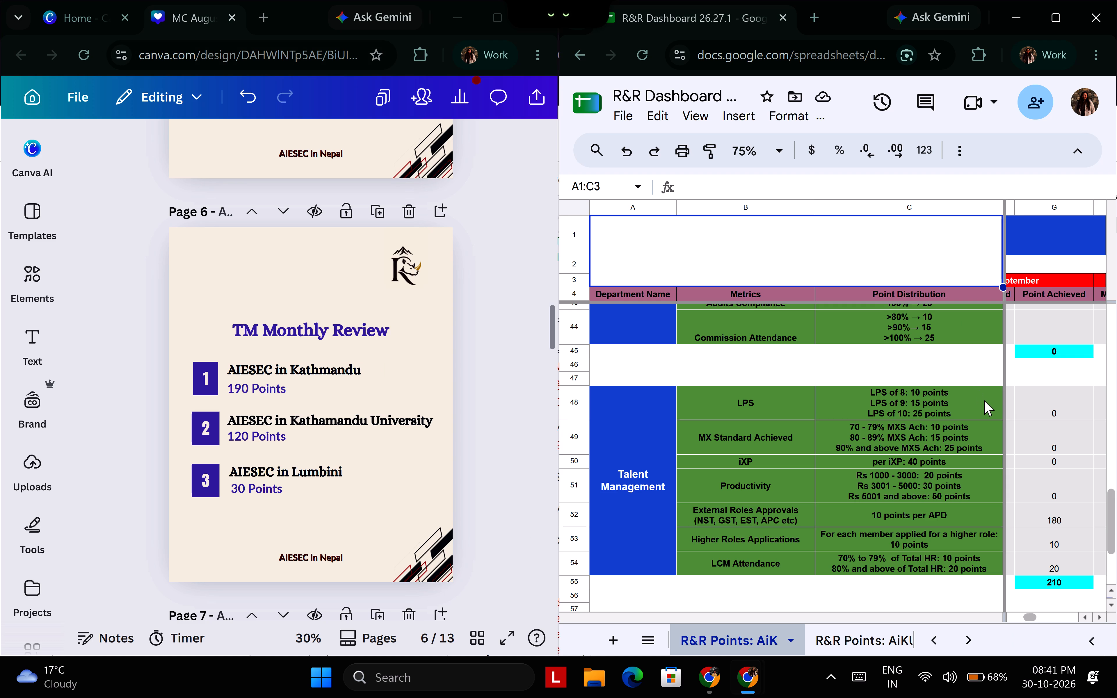
pyautogui.scroll(-1, 993, 391)
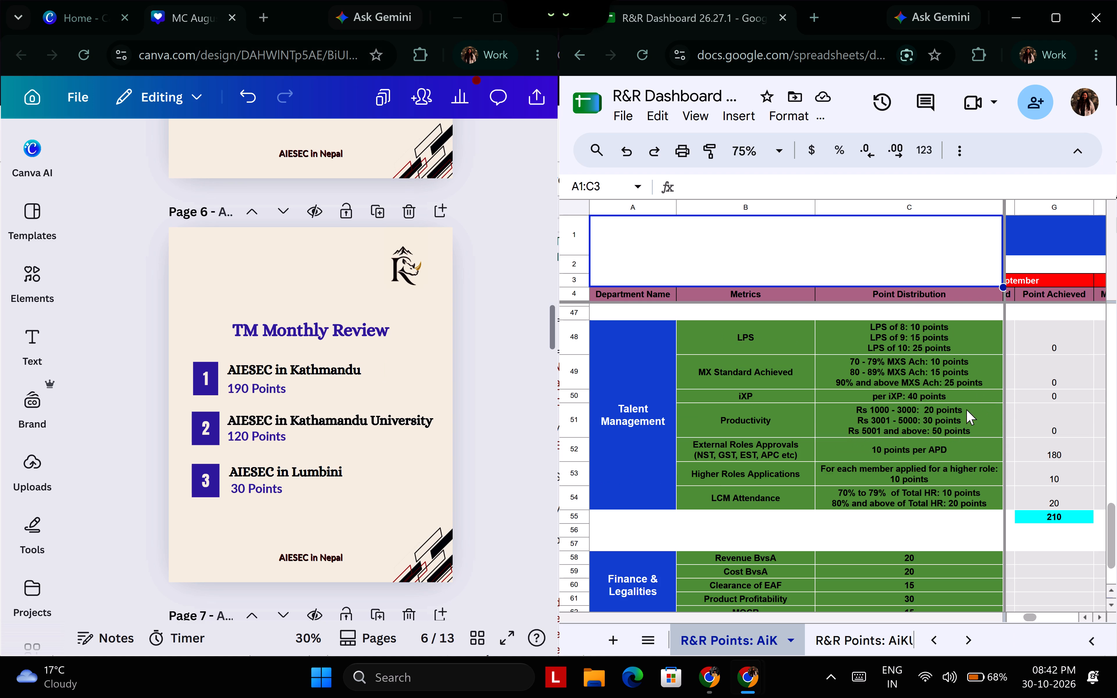
pyautogui.scroll(1, 1019, 511)
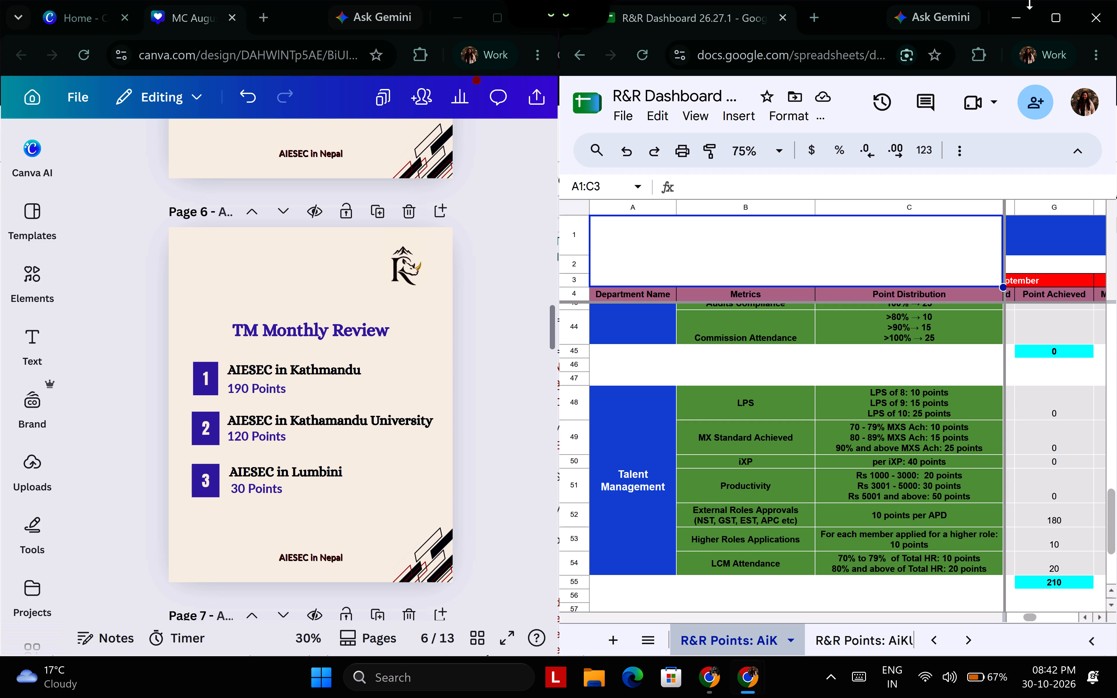
# Examine AiK's September Talent Management points metric by metric, from LPS down to LCM Attendance and the section total.
pyautogui.click(1059, 360)
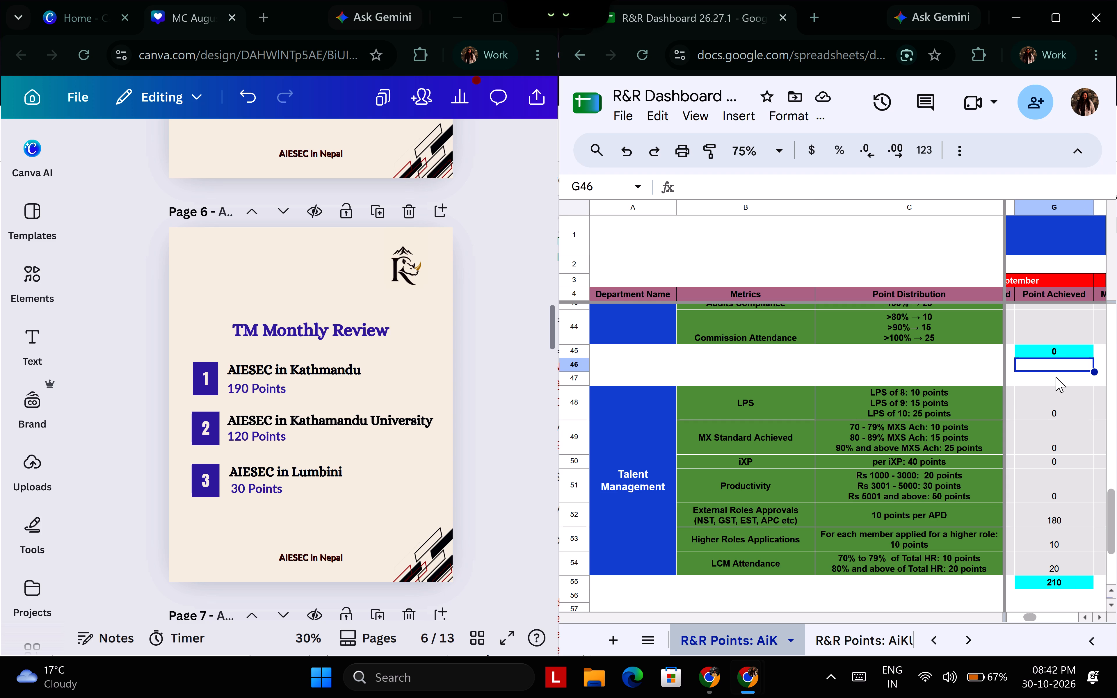
pyautogui.click(1056, 377)
pyautogui.click(1060, 418)
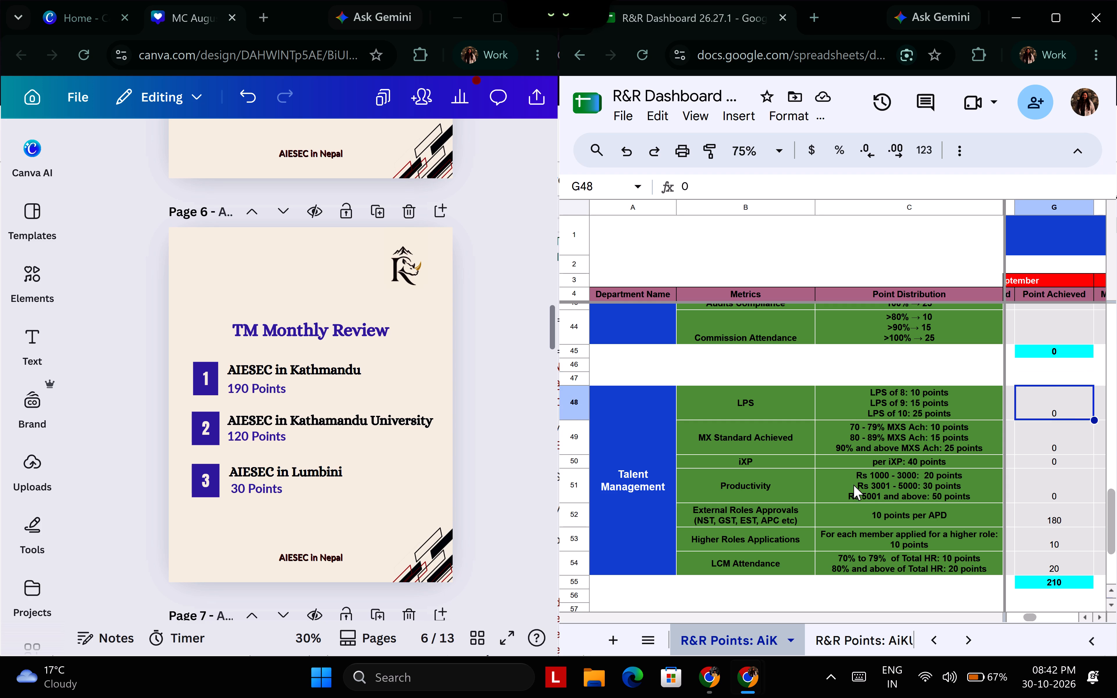
pyautogui.click(1086, 450)
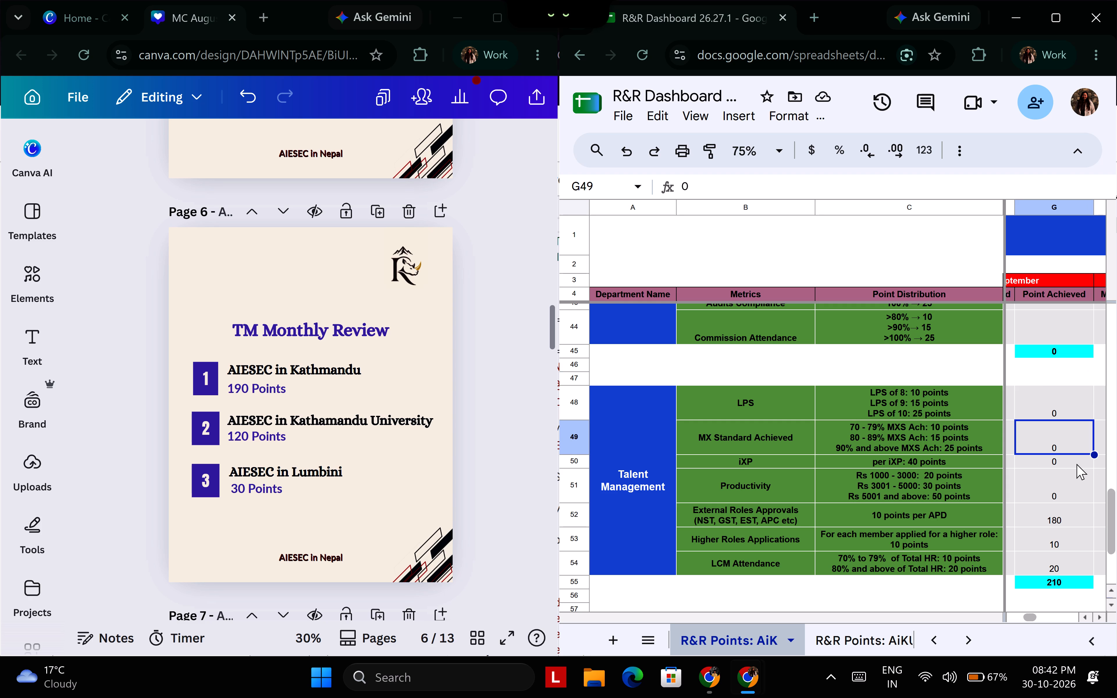
pyautogui.click(1077, 464)
pyautogui.click(1071, 480)
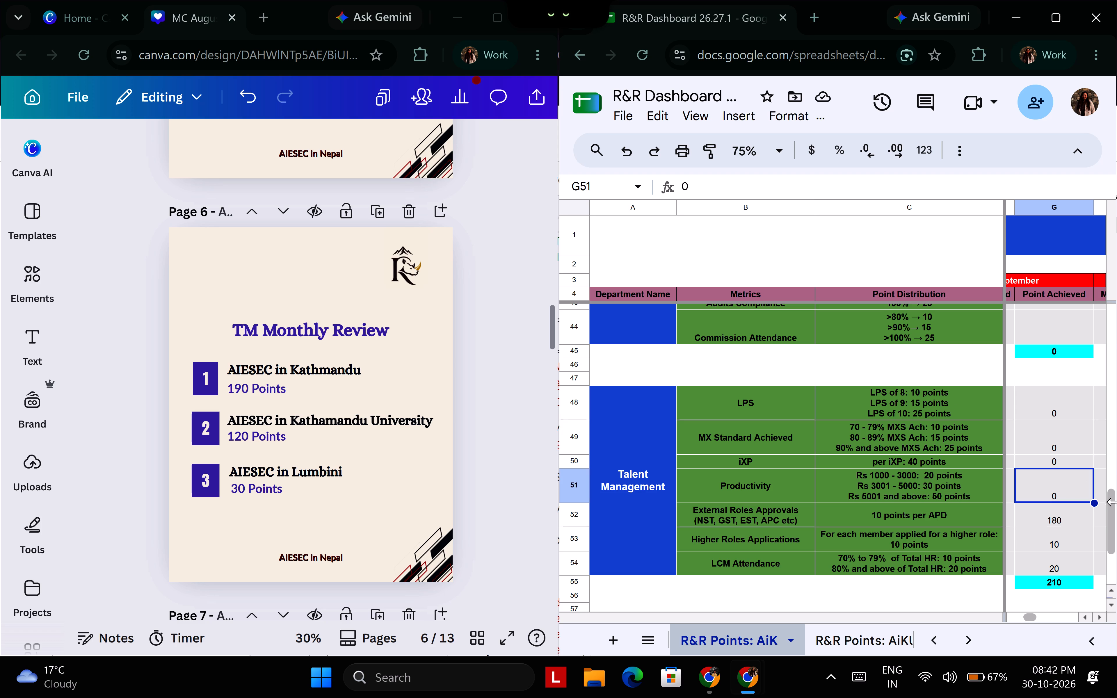
pyautogui.click(1058, 513)
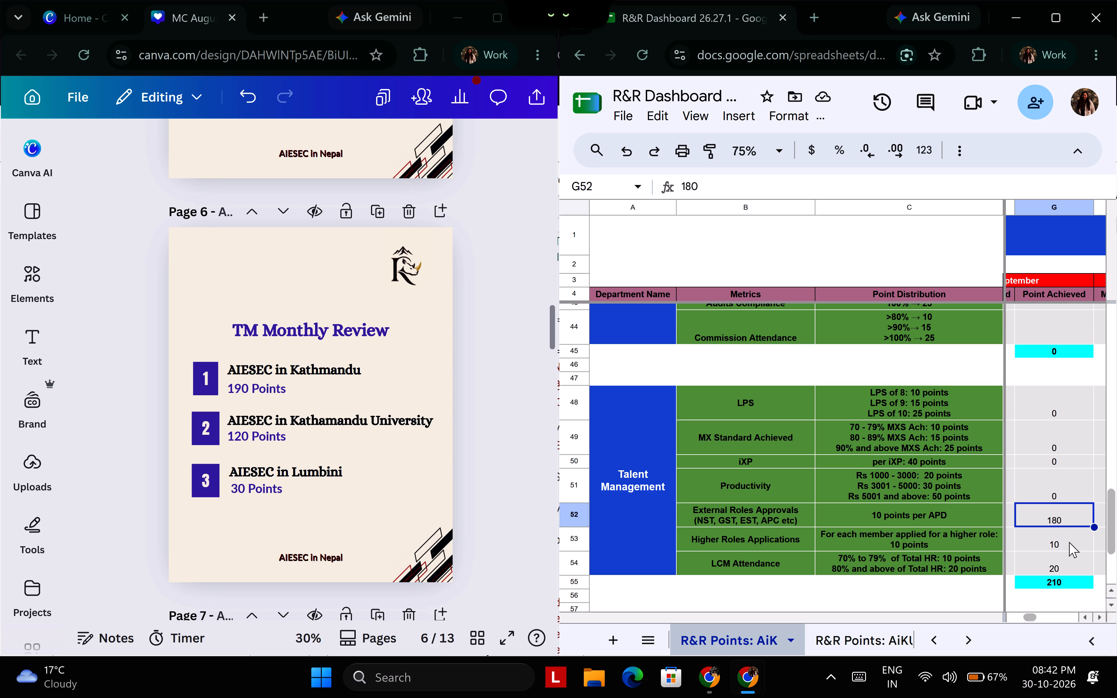
pyautogui.click(1069, 542)
pyautogui.click(1072, 560)
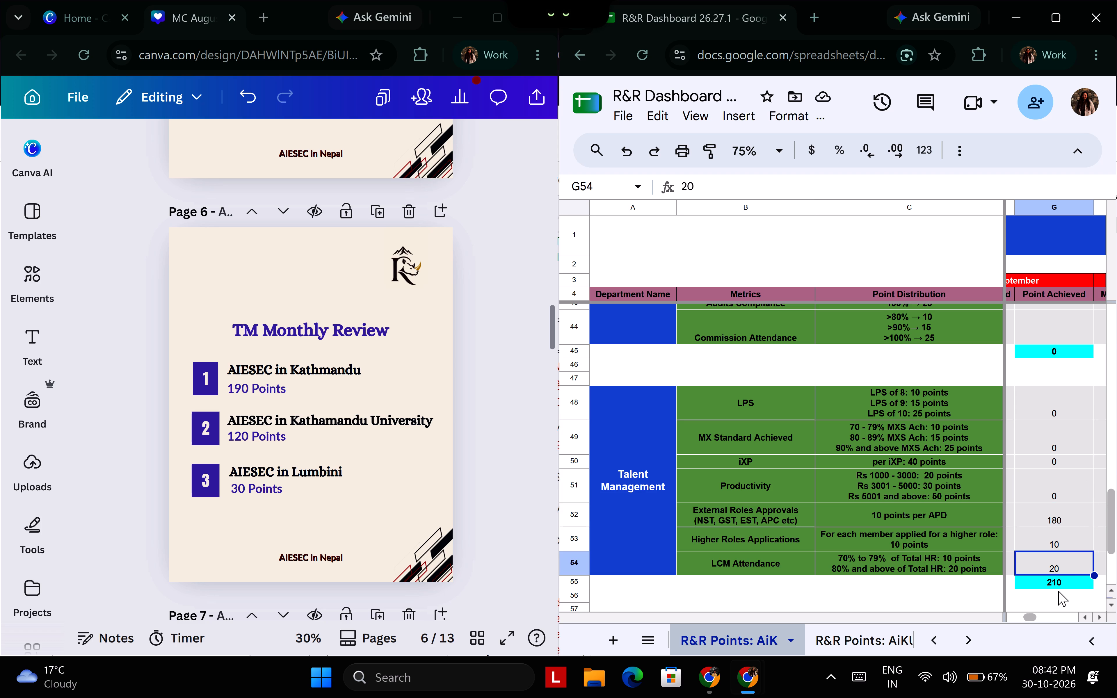
pyautogui.click(1058, 591)
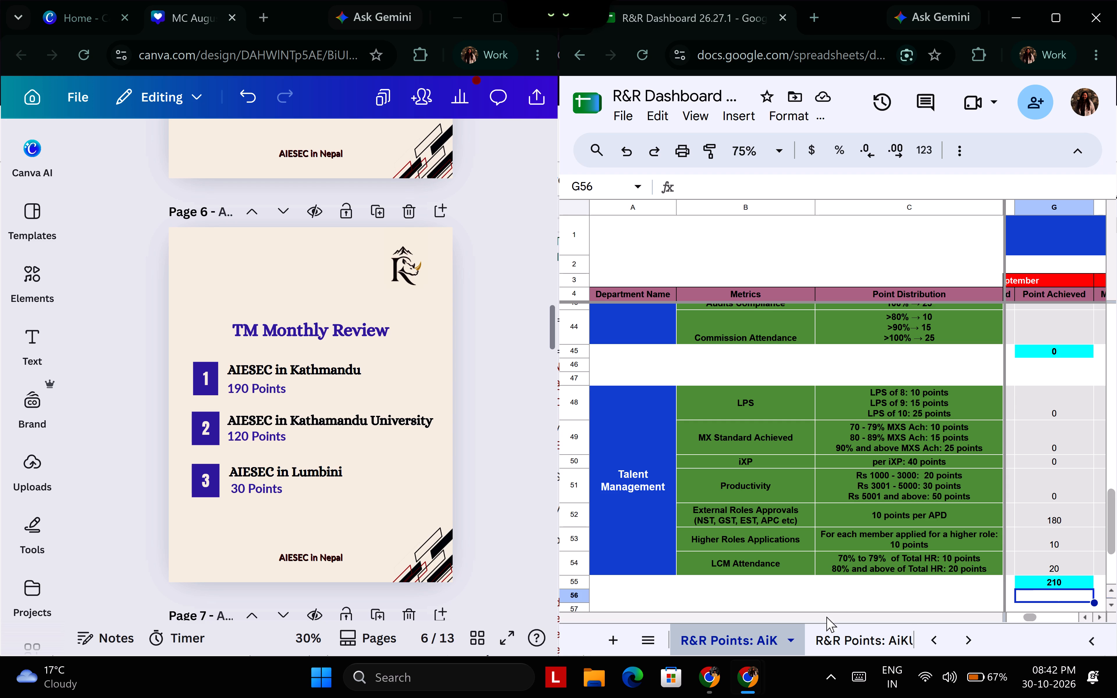
# Check the September Talent Management points and section total on the R&R Points: AiKU sheet.
pyautogui.click(842, 640)
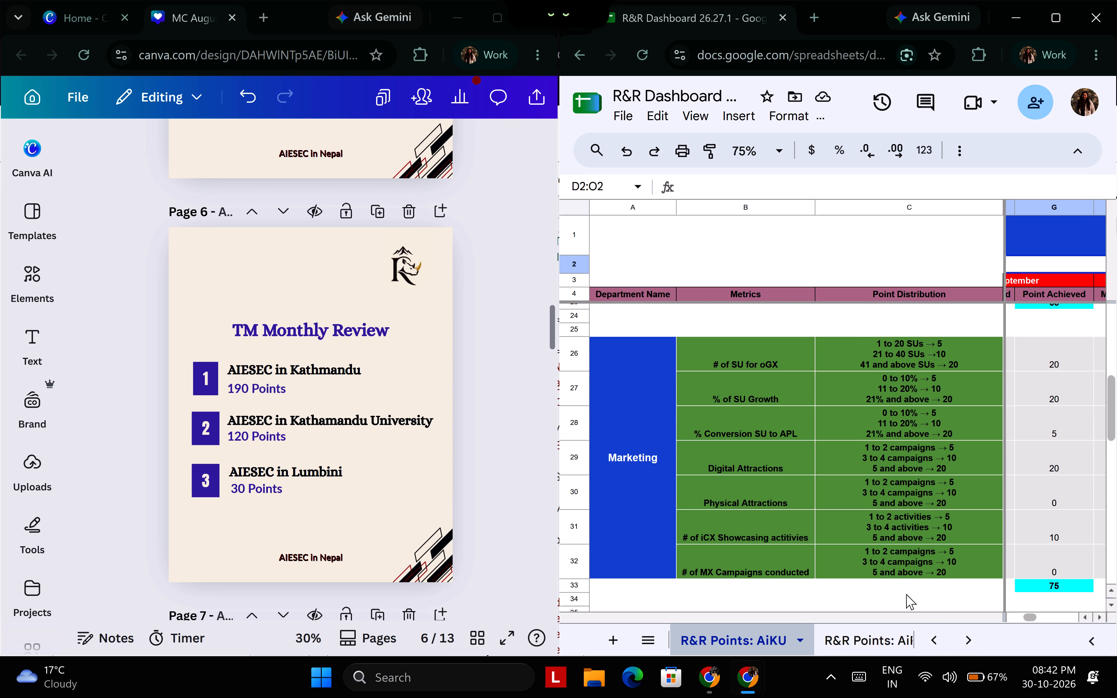
pyautogui.scroll(-4, 1093, 466)
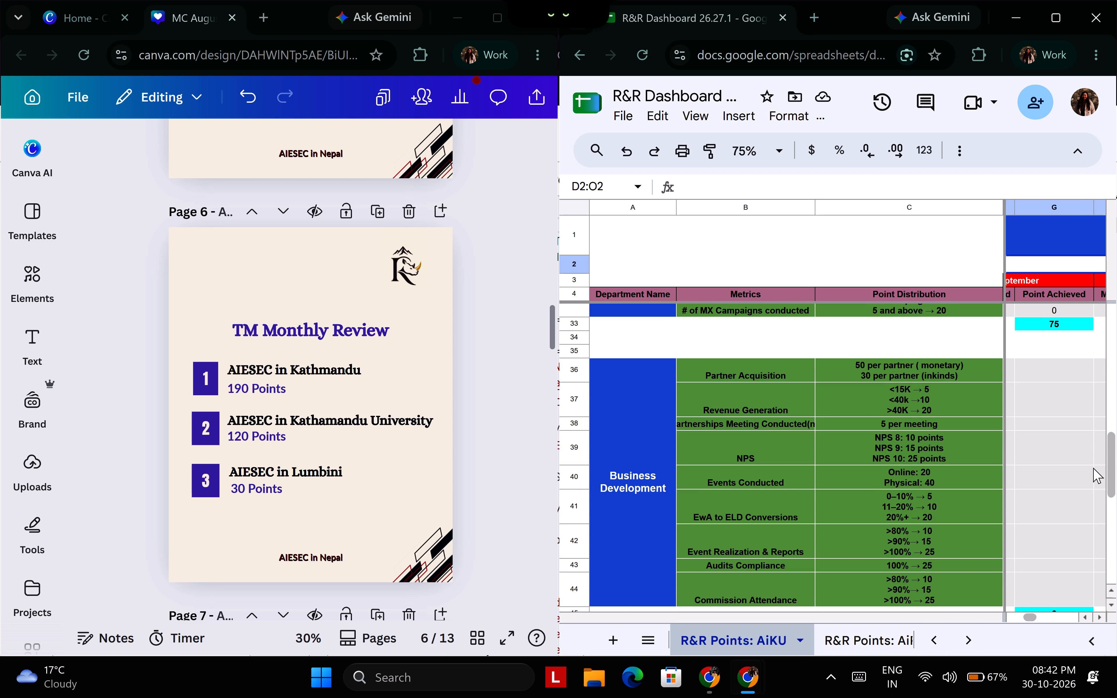
pyautogui.scroll(-5, 1093, 468)
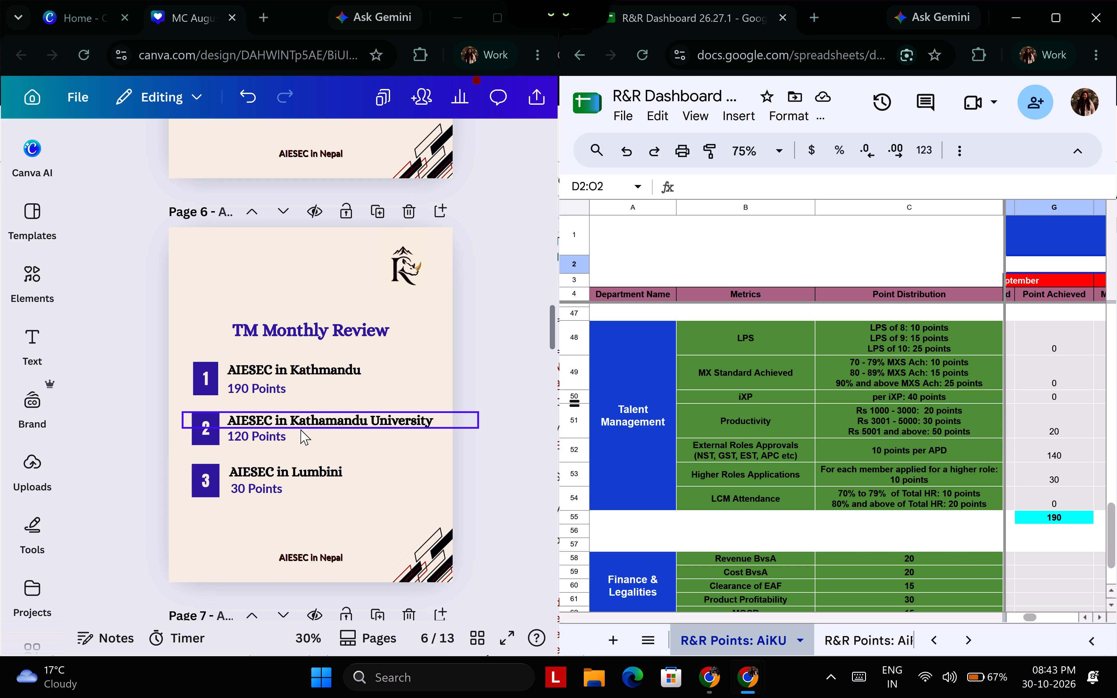
# Set AIESEC in Kathmandu's score to 210 Points on the TM Monthly Review page.
pyautogui.click(236, 480)
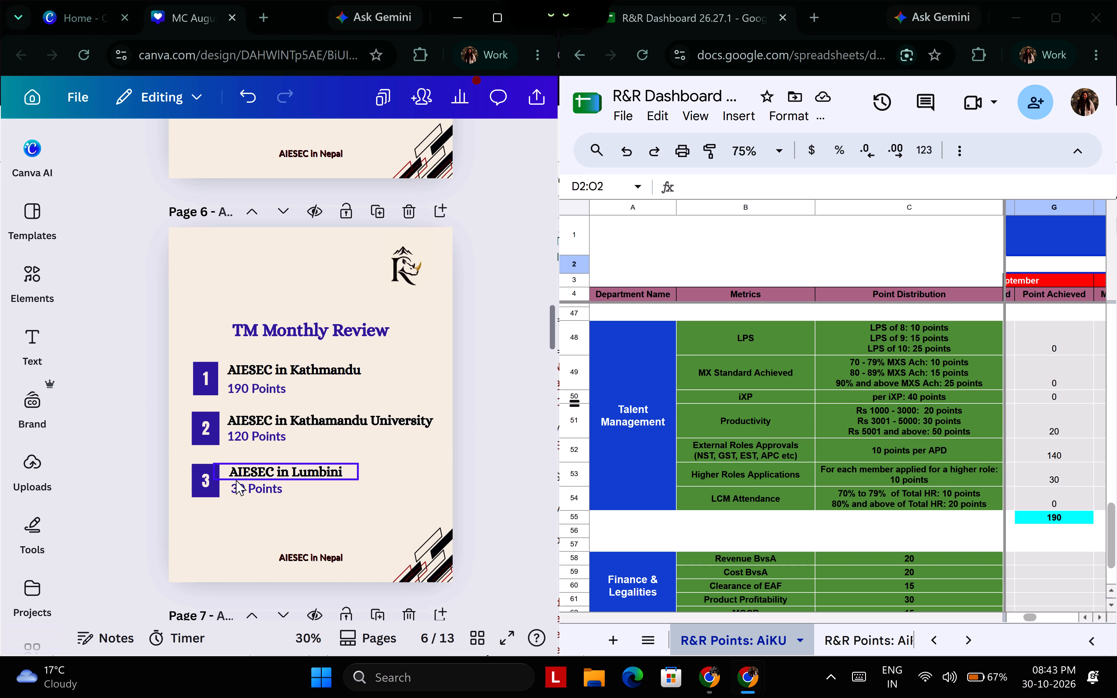
pyautogui.doubleClick(241, 489)
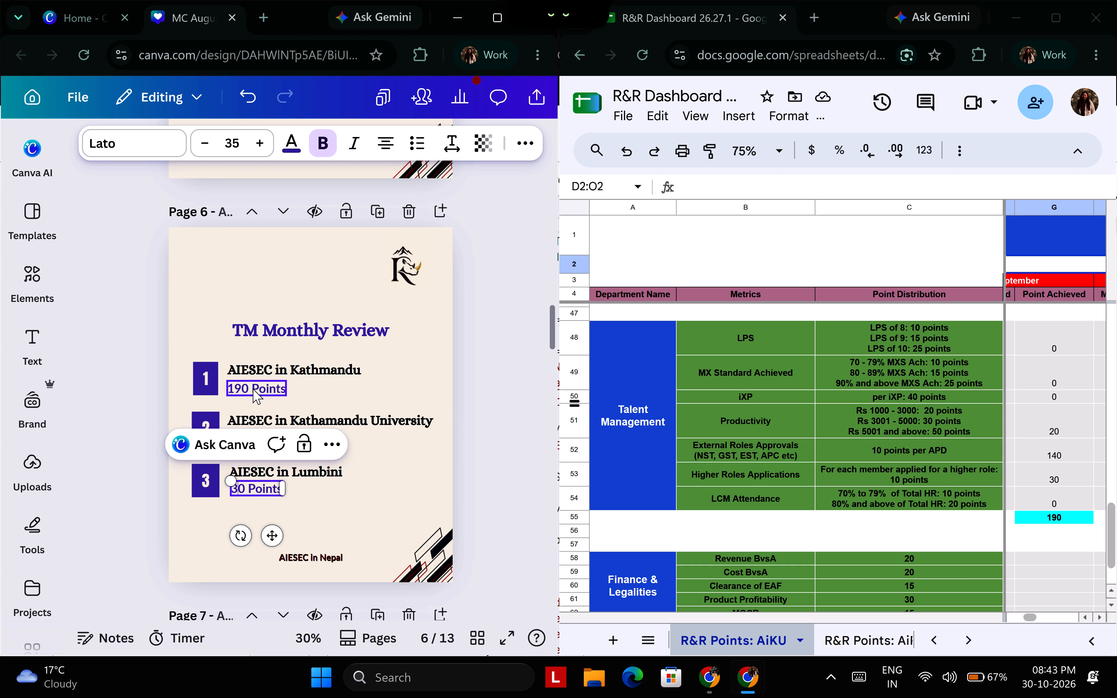
pyautogui.doubleClick(253, 389)
pyautogui.click(249, 387)
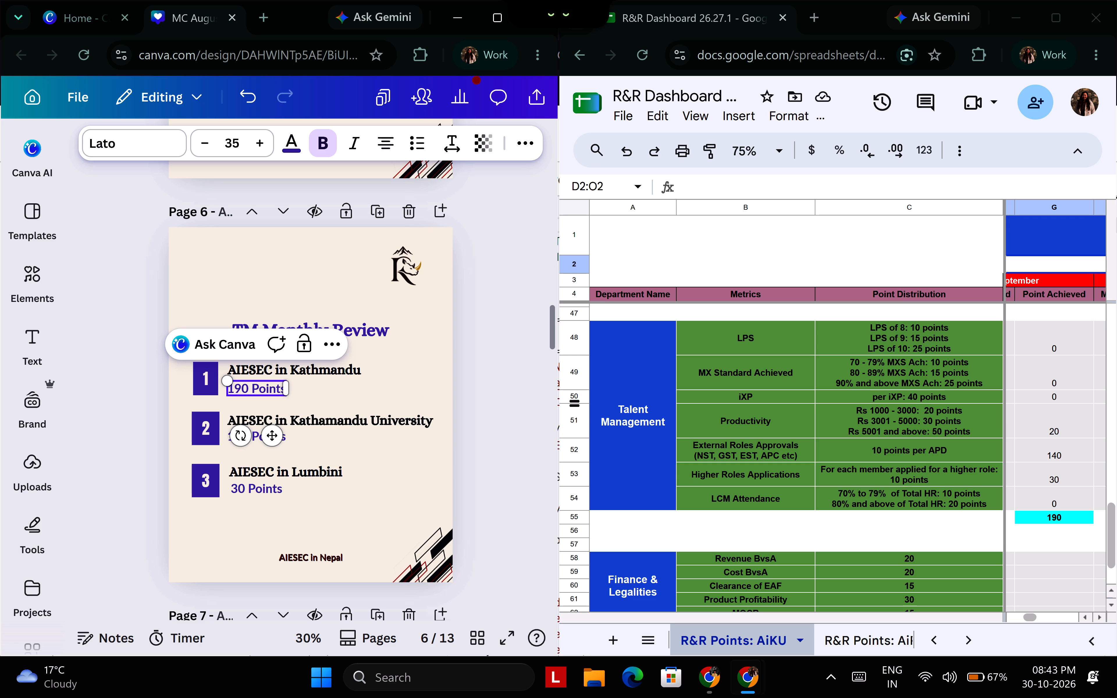
pyautogui.press('BackSpace')
pyautogui.press('BackSpace')
pyautogui.press('BackSpace')
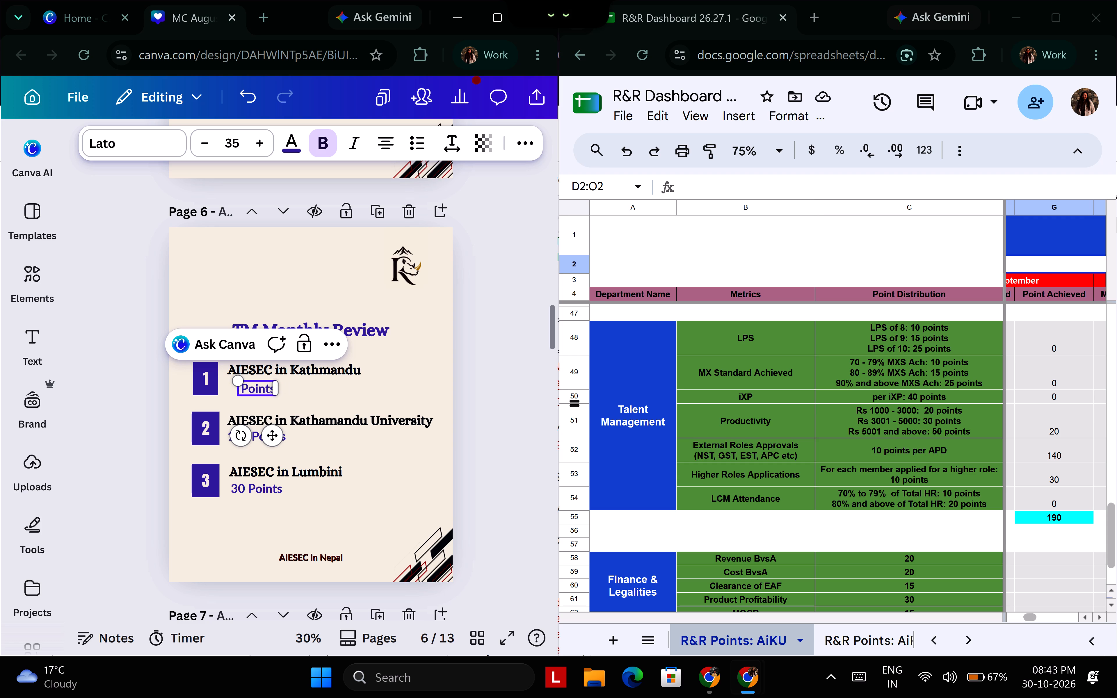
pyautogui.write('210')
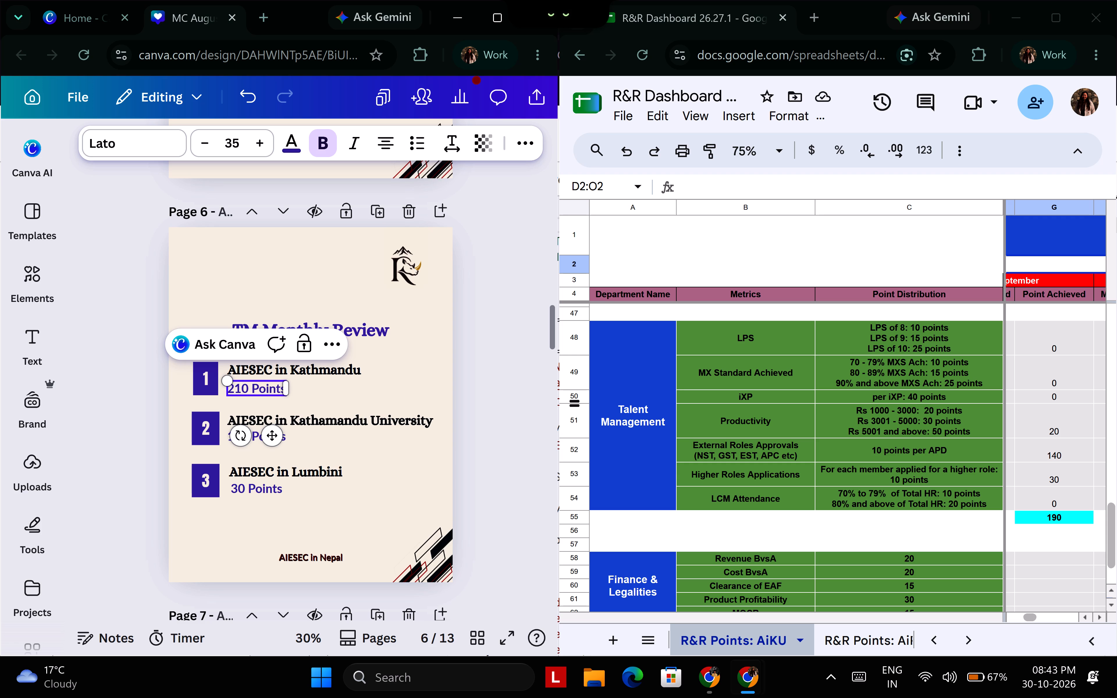
pyautogui.click(1051, 534)
pyautogui.click(381, 381)
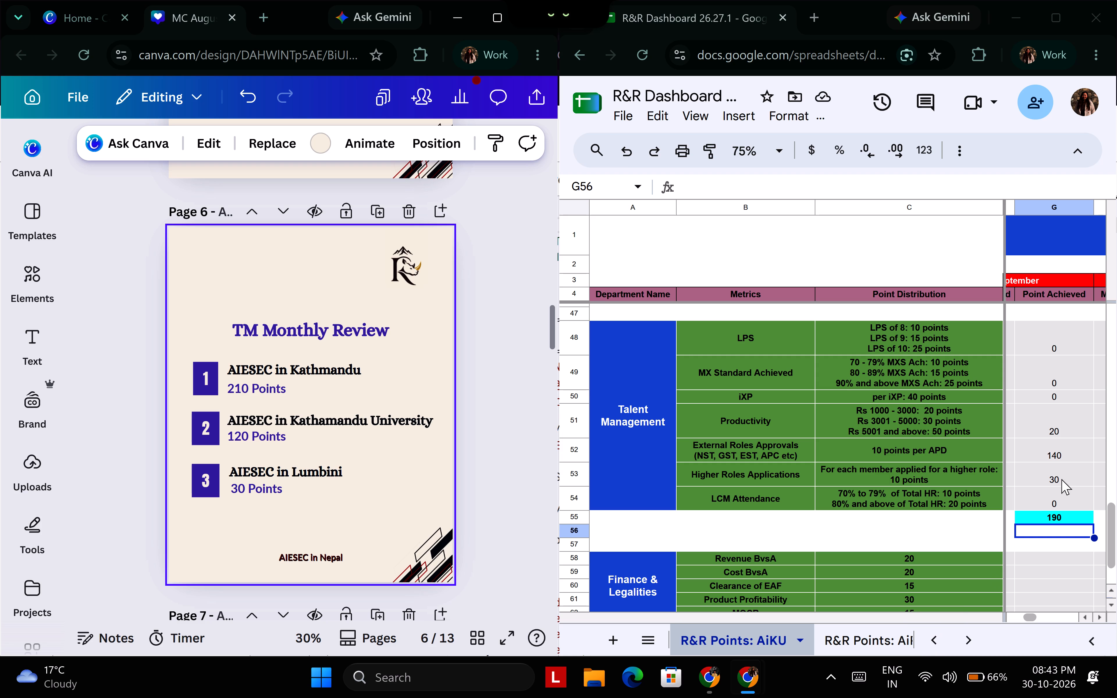
# Bring up the R&R Points: AiPatan sheet in the R&R Dashboard spreadsheet.
pyautogui.click(885, 637)
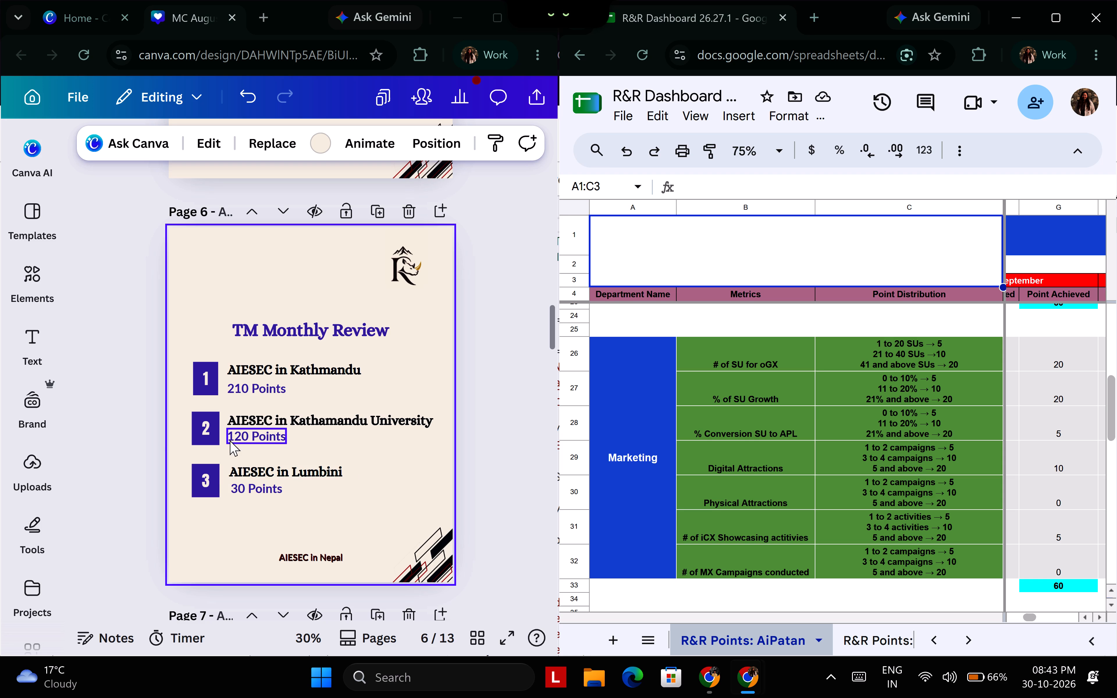
# Set the second-ranked AIESEC in Kathamandu University's score to 200 Points on the TM Monthly Review page.
pyautogui.doubleClick(239, 435)
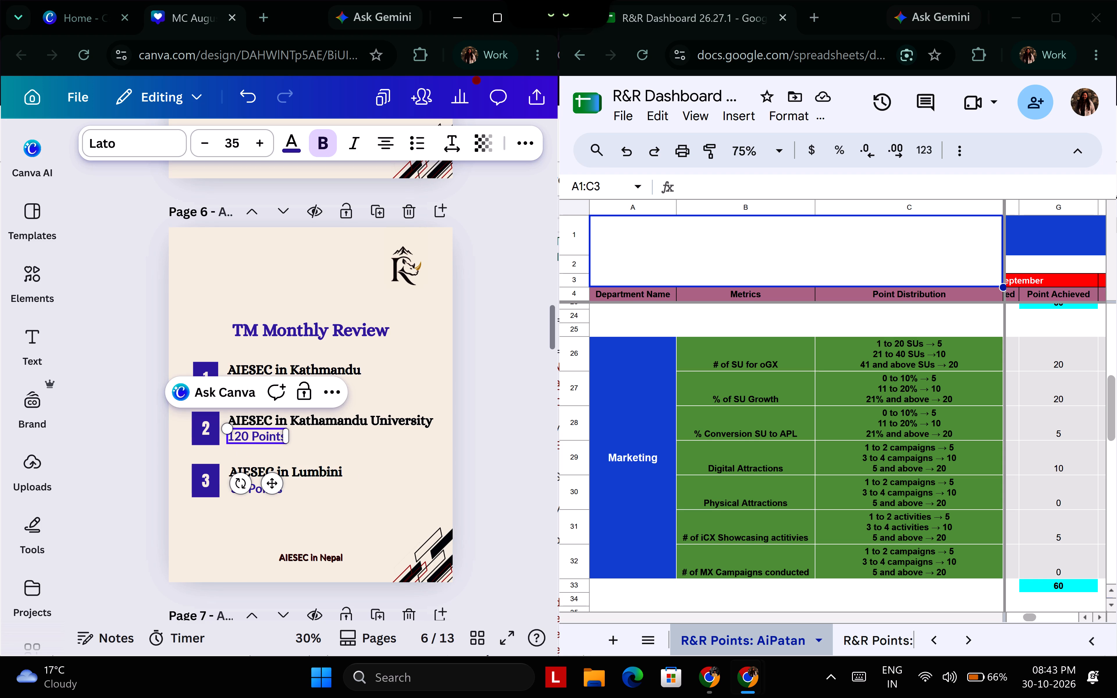
pyautogui.click(247, 433)
pyautogui.press('BackSpace')
pyautogui.press('BackSpace')
pyautogui.press('BackSpace')
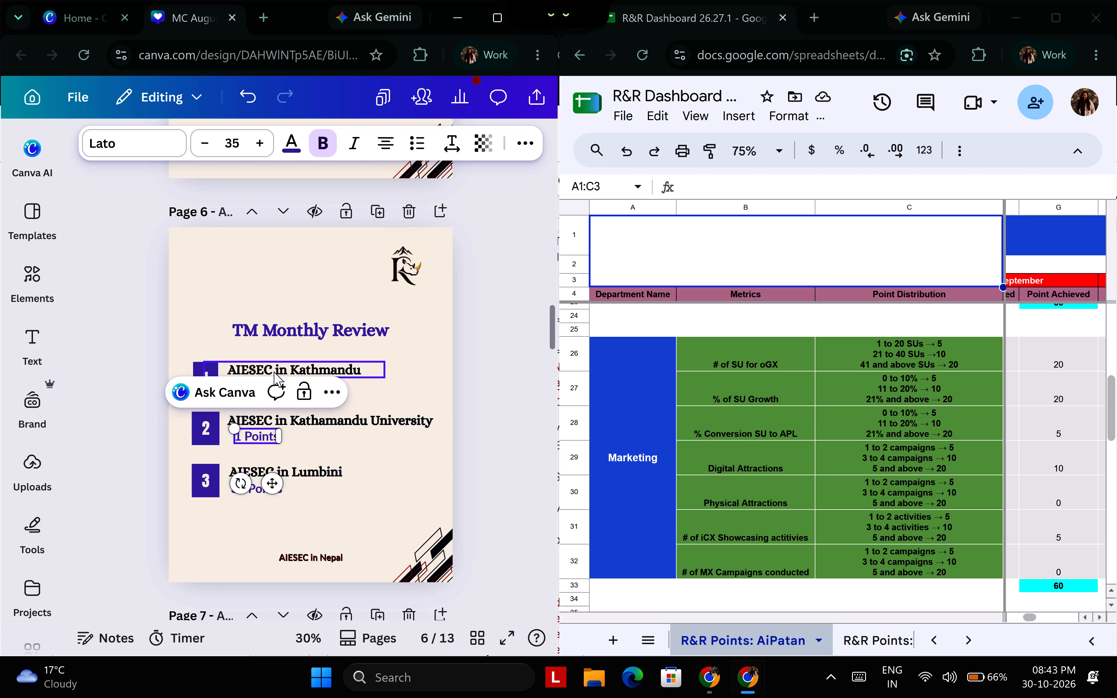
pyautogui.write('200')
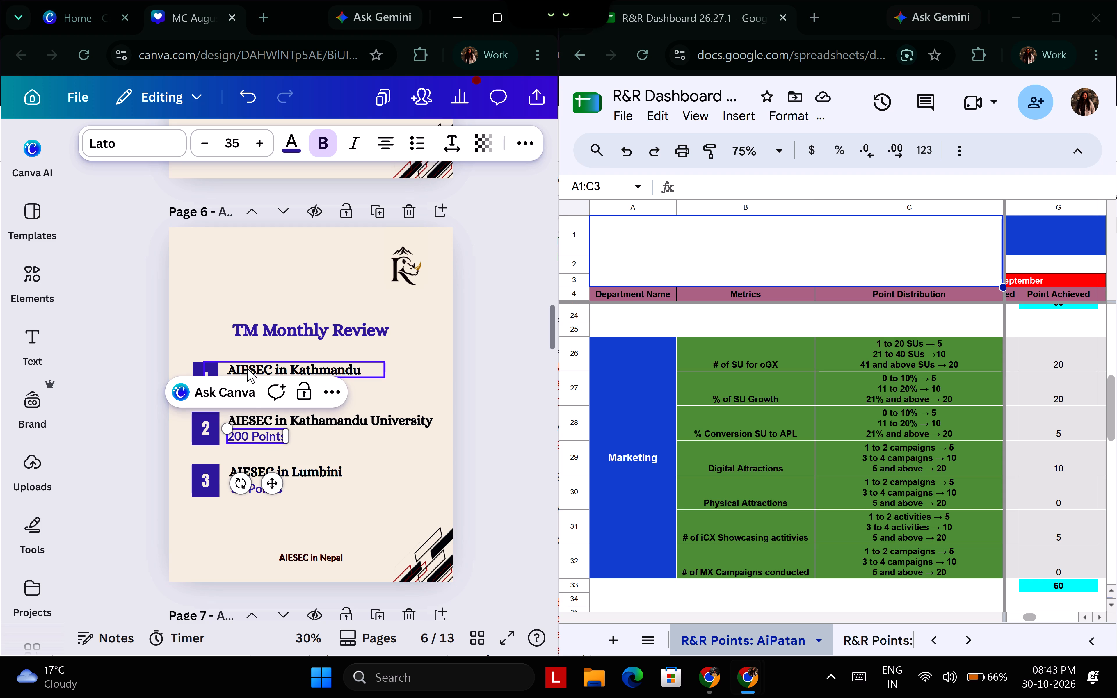
# Set the third-ranked score on the TM Monthly Review page to 190 Points.
pyautogui.click(241, 494)
pyautogui.click(241, 494)
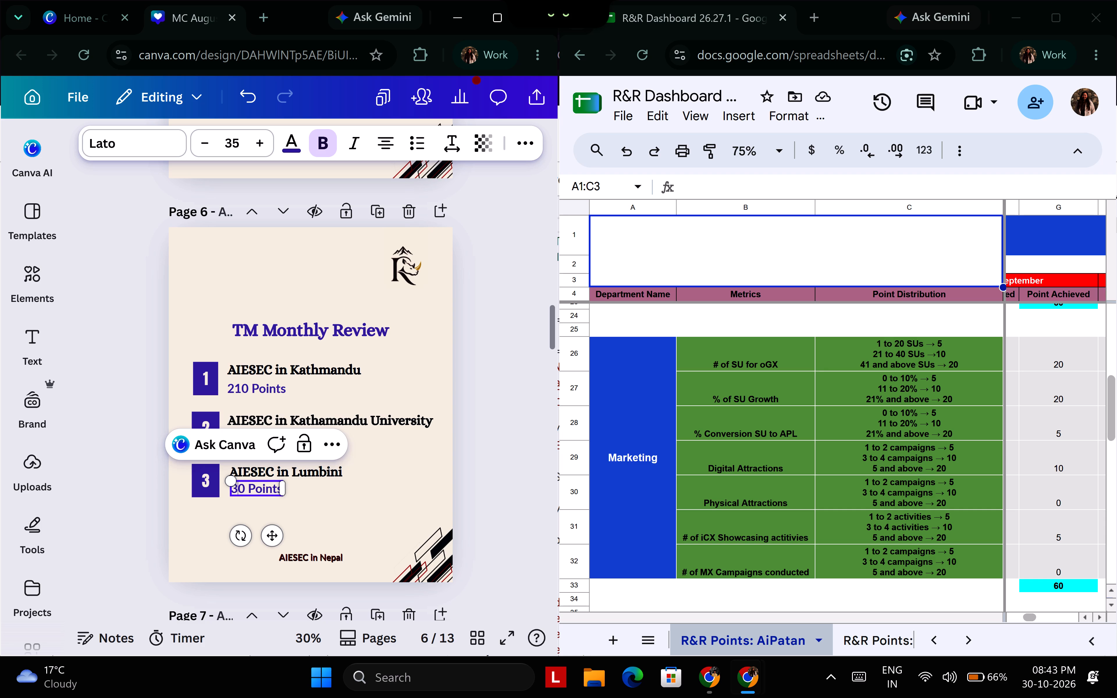
pyautogui.click(239, 482)
pyautogui.press('BackSpace')
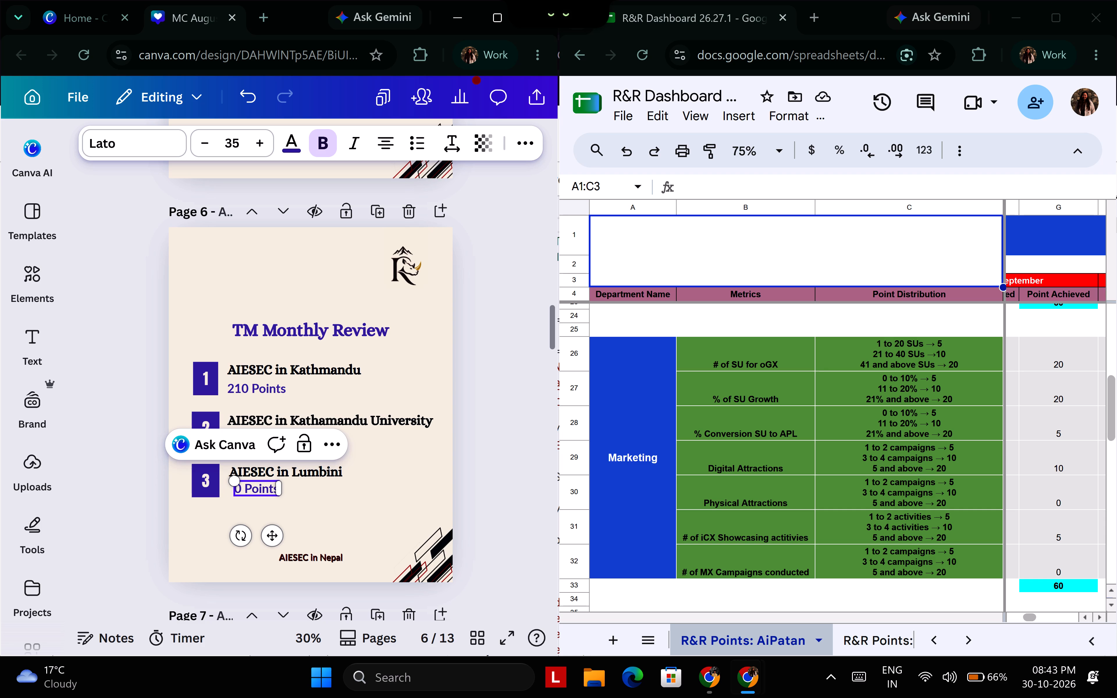
pyautogui.write('19')
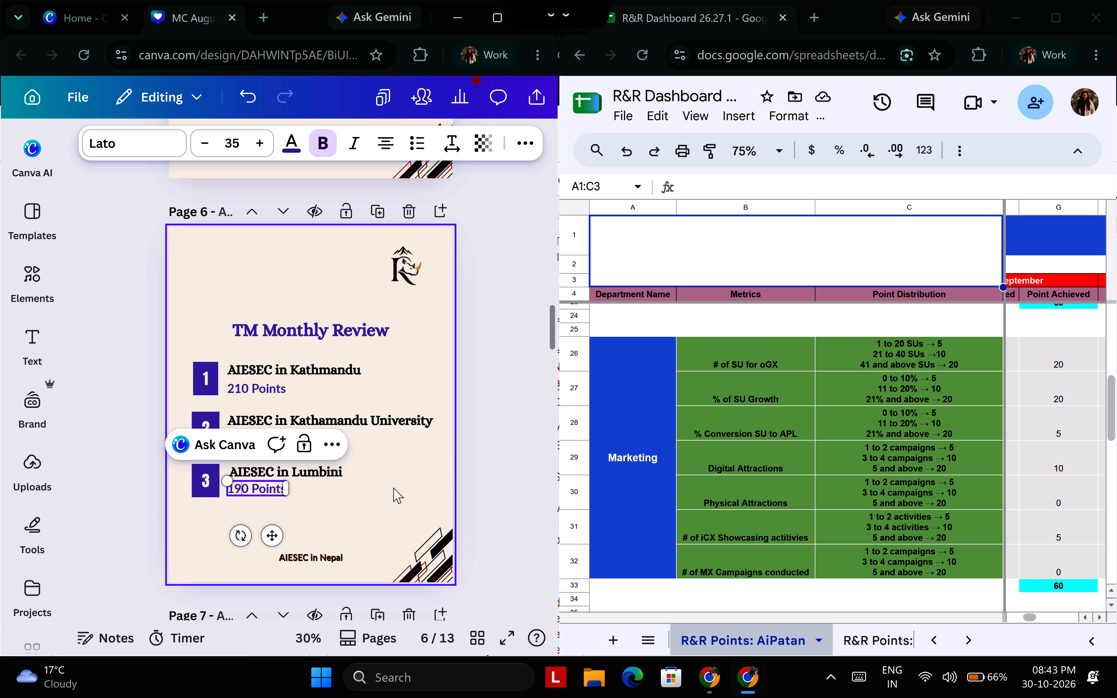
# Change the name AIESEC in Lumbini to AIESEC in Patan on the TM Monthly Review page.
pyautogui.click(344, 473)
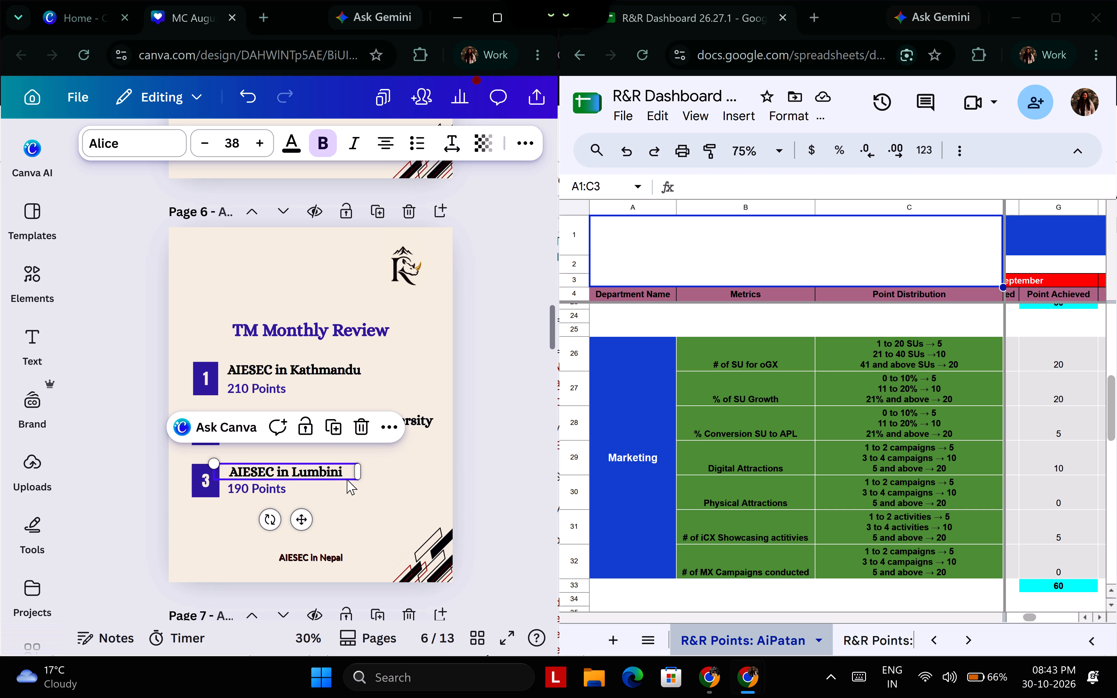
pyautogui.click(347, 479)
pyautogui.click(347, 473)
pyautogui.press('BackSpace')
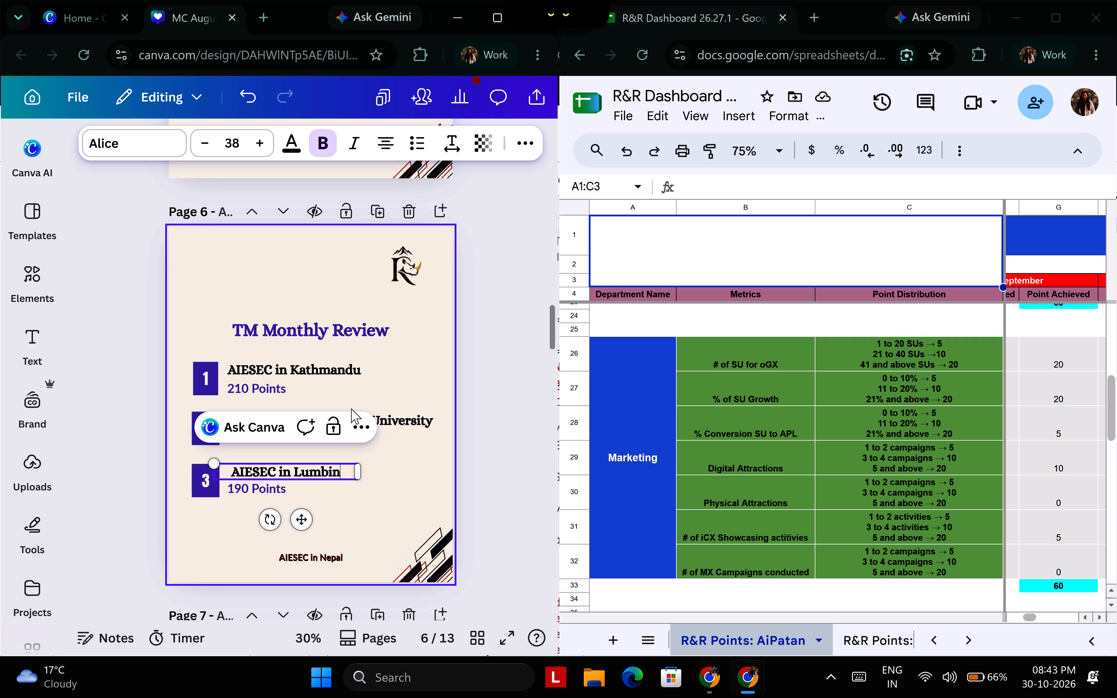
pyautogui.press('BackSpace')
pyautogui.press('BackSpace')
pyautogui.press('BackSpace')
pyautogui.press('BackSpace')
pyautogui.press('BackSpace')
pyautogui.press('BackSpace')
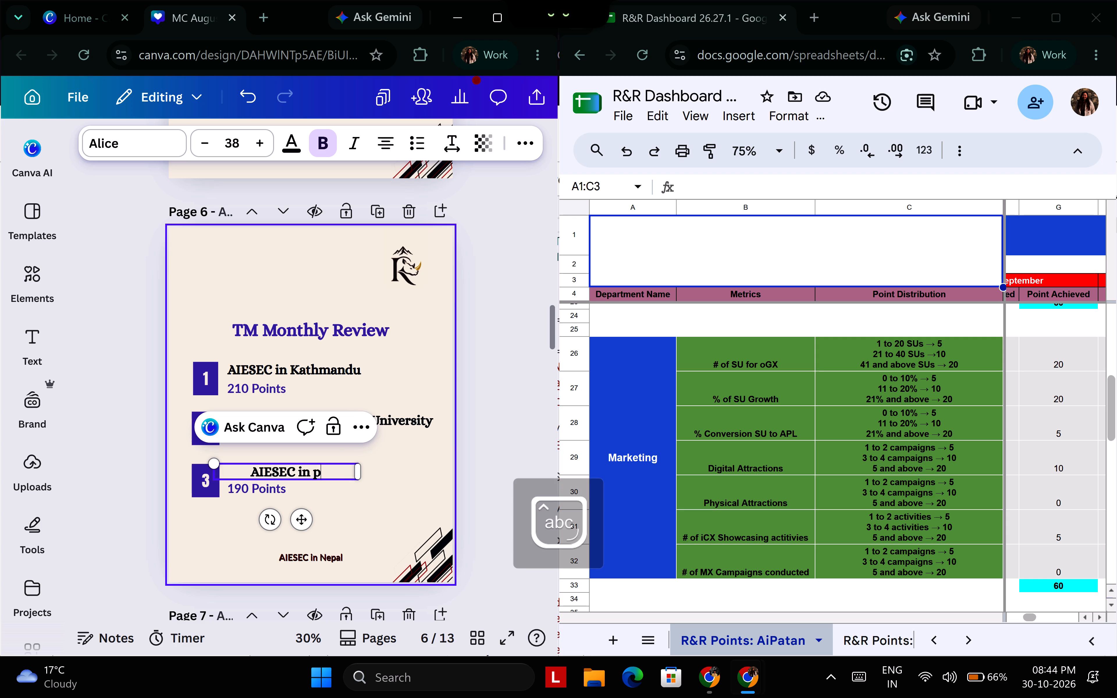
pyautogui.press('BackSpace')
pyautogui.press('BackSpace')
pyautogui.press('BackSpace')
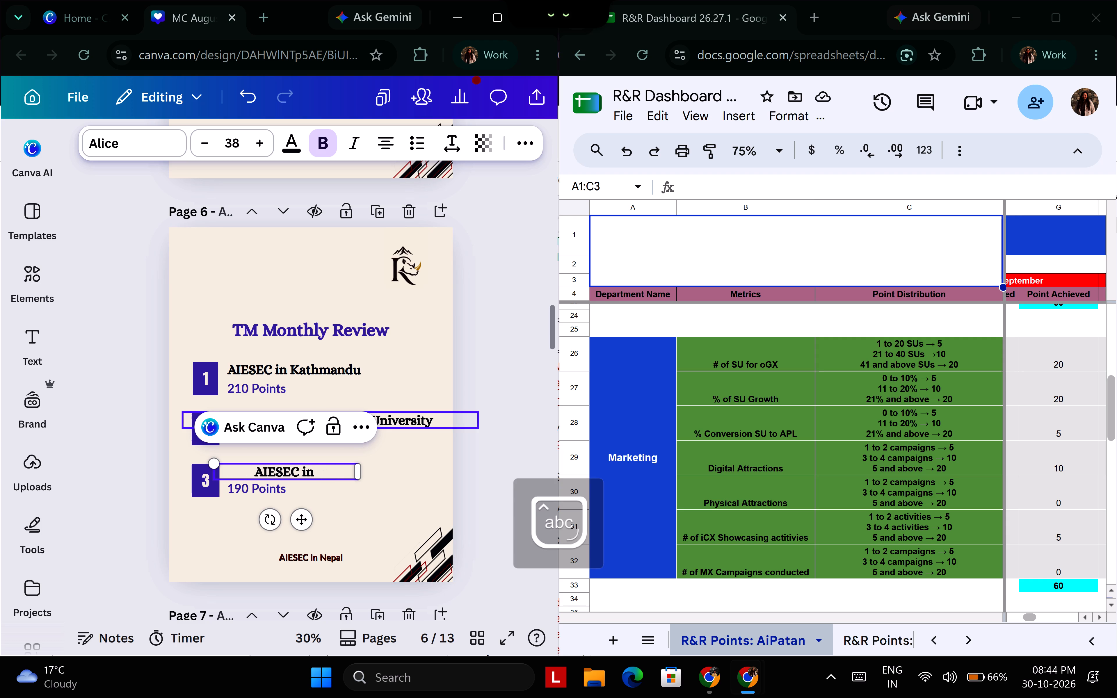
pyautogui.write('Pata')
pyautogui.press('n')
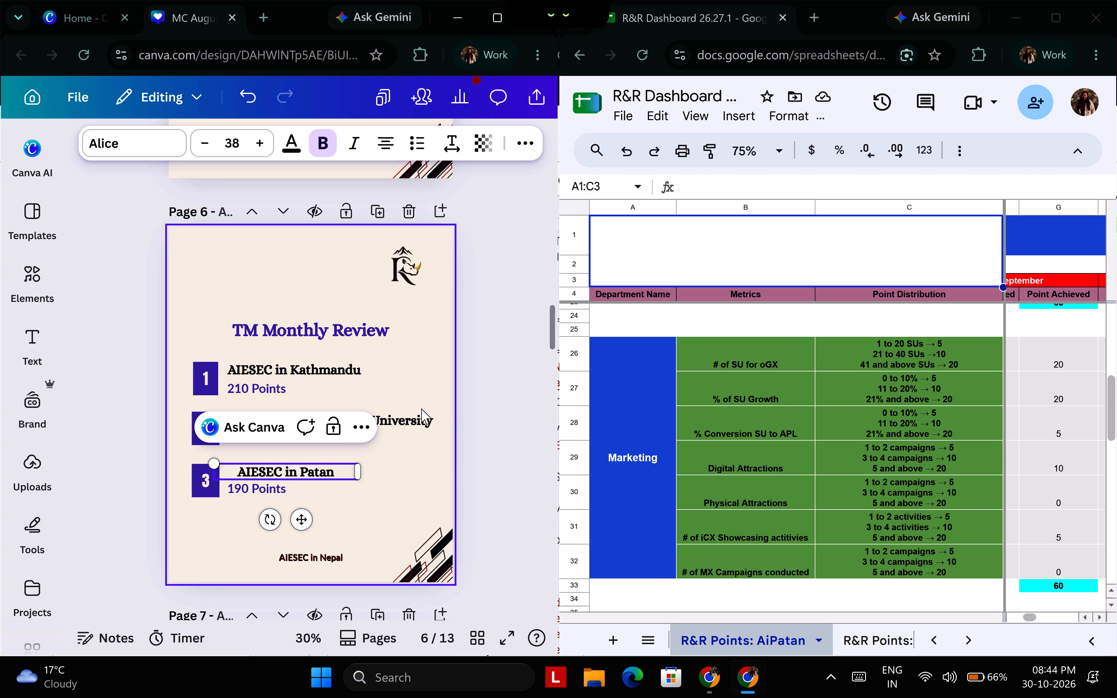
# Pad the AIESEC in Patan name with trailing spaces so its text lines up with the points beneath it.
pyautogui.press('space')
pyautogui.press('space')
pyautogui.press('space')
pyautogui.press('space')
pyautogui.press('space')
pyautogui.press('space')
pyautogui.press('space')
pyautogui.press('space')
pyautogui.press('space')
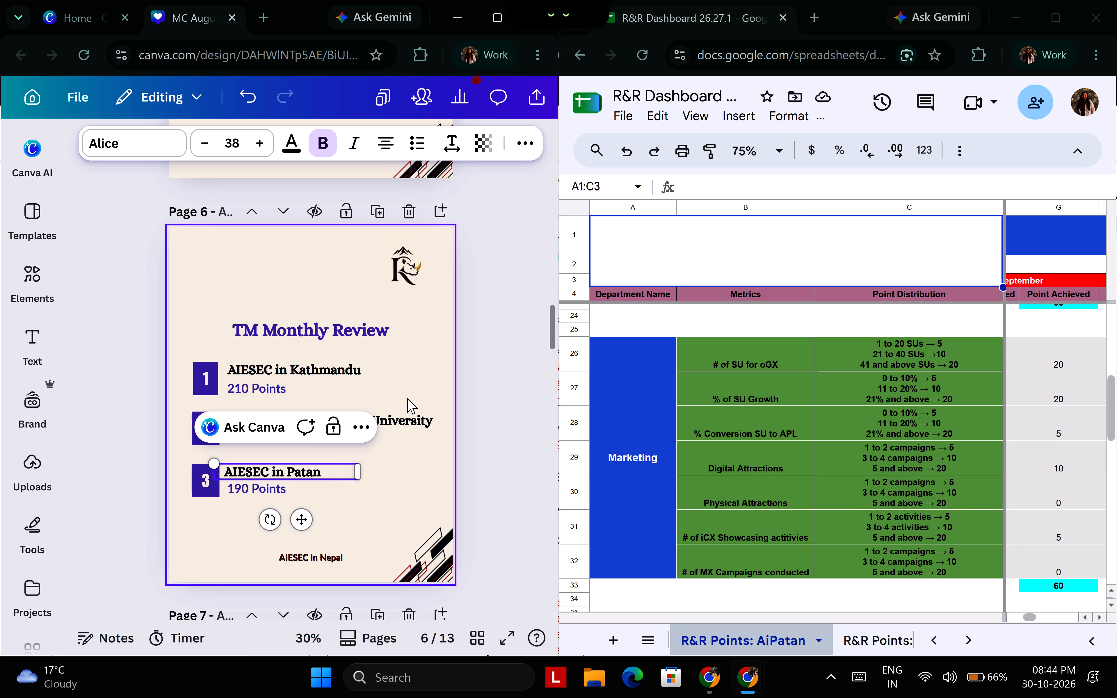
pyautogui.press('BackSpace')
pyautogui.press('BackSpace')
pyautogui.click(414, 479)
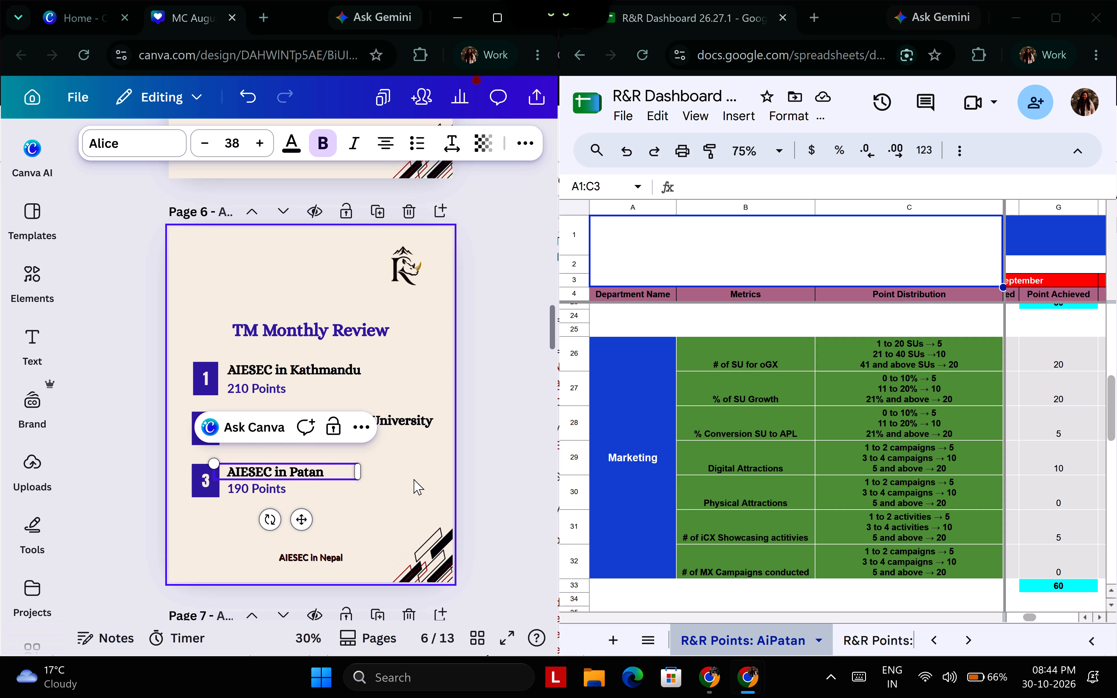
# Swap the two lower names so AIESEC in Patan is ranked second and AIESEC in Kathamandu University third, each aligned above its points.
pyautogui.moveTo(310, 416); pyautogui.dragTo(298, 468)
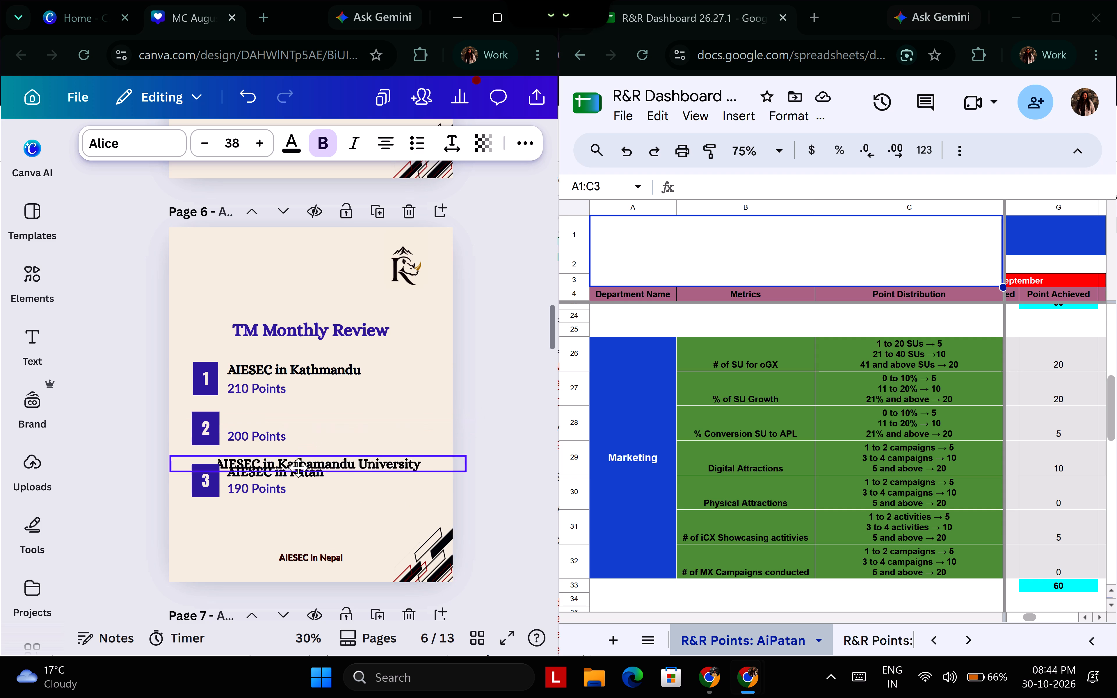
pyautogui.moveTo(298, 468); pyautogui.dragTo(300, 495)
pyautogui.moveTo(292, 474); pyautogui.dragTo(295, 421)
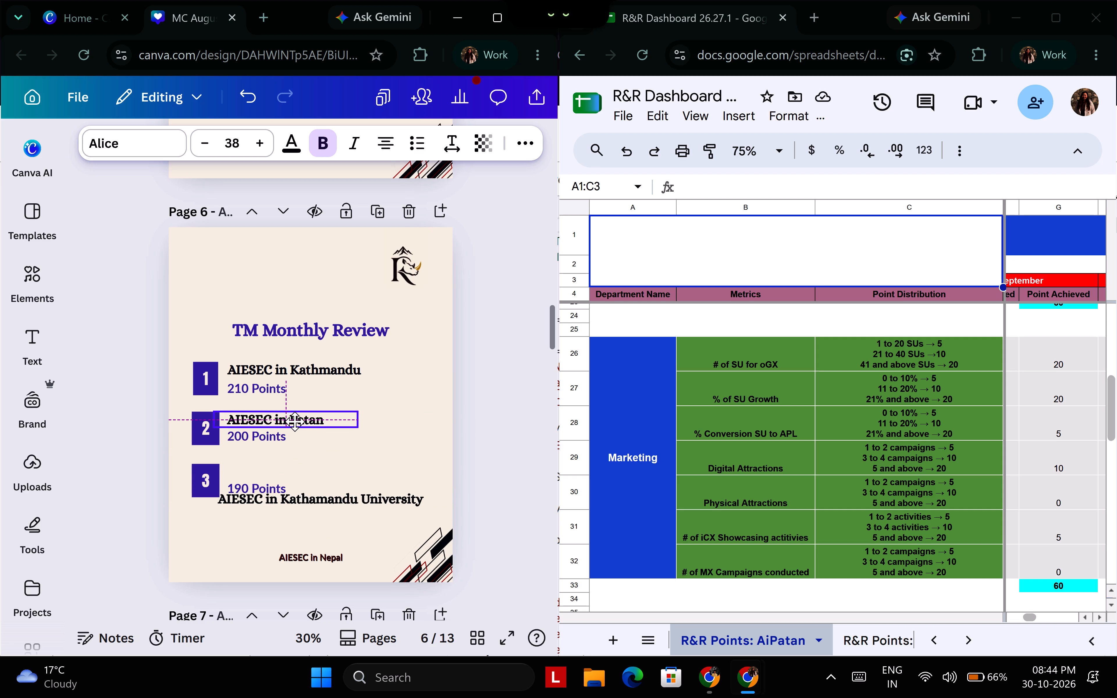
pyautogui.moveTo(295, 421); pyautogui.dragTo(299, 423)
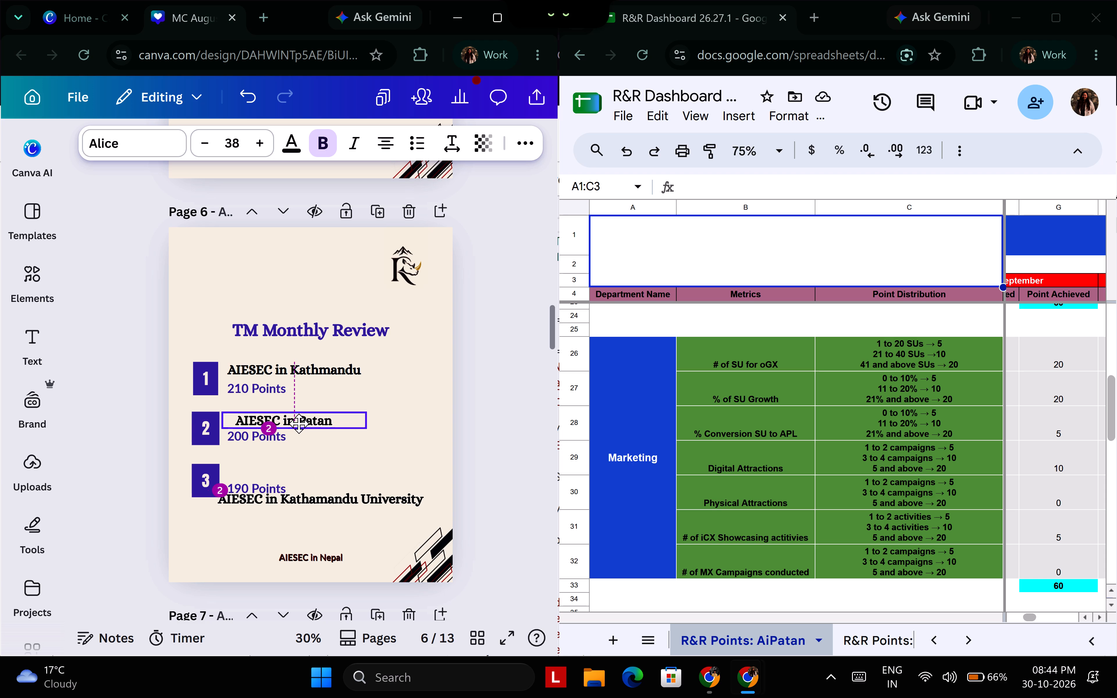
pyautogui.moveTo(299, 423); pyautogui.dragTo(293, 423)
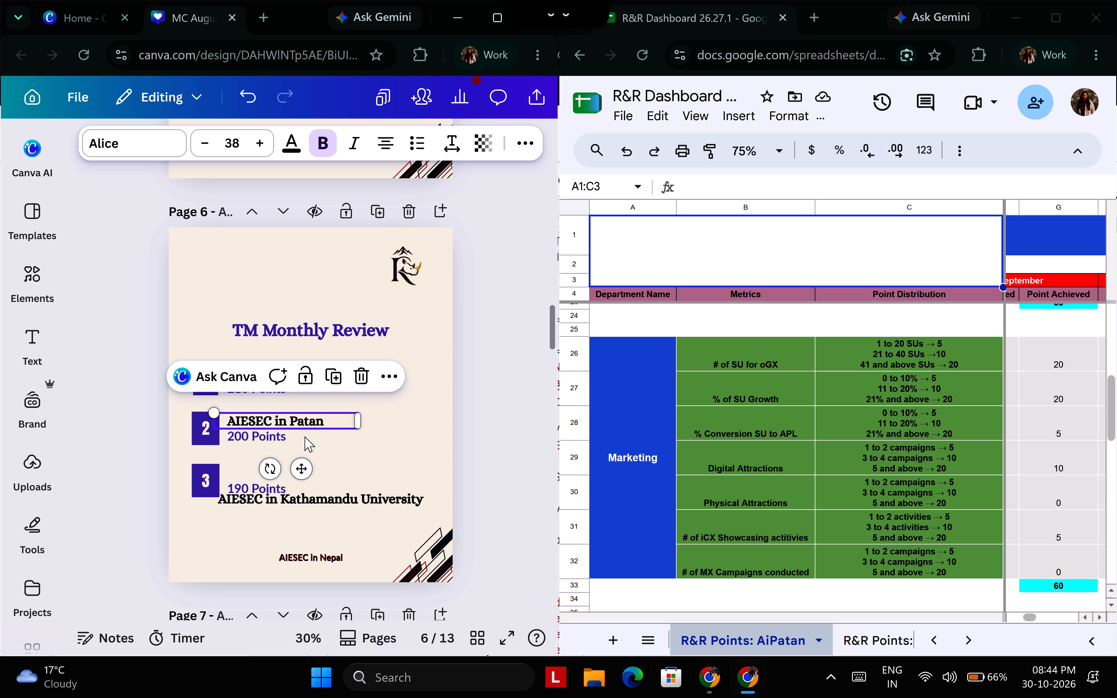
pyautogui.moveTo(337, 500); pyautogui.dragTo(348, 473)
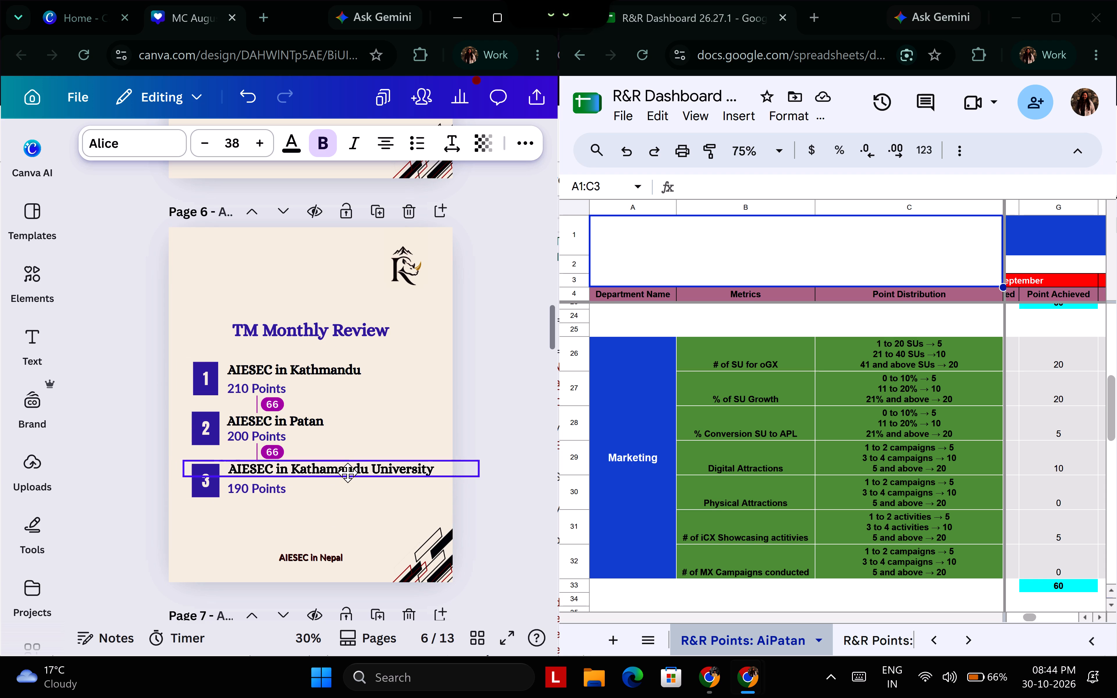
pyautogui.moveTo(348, 473); pyautogui.dragTo(346, 472)
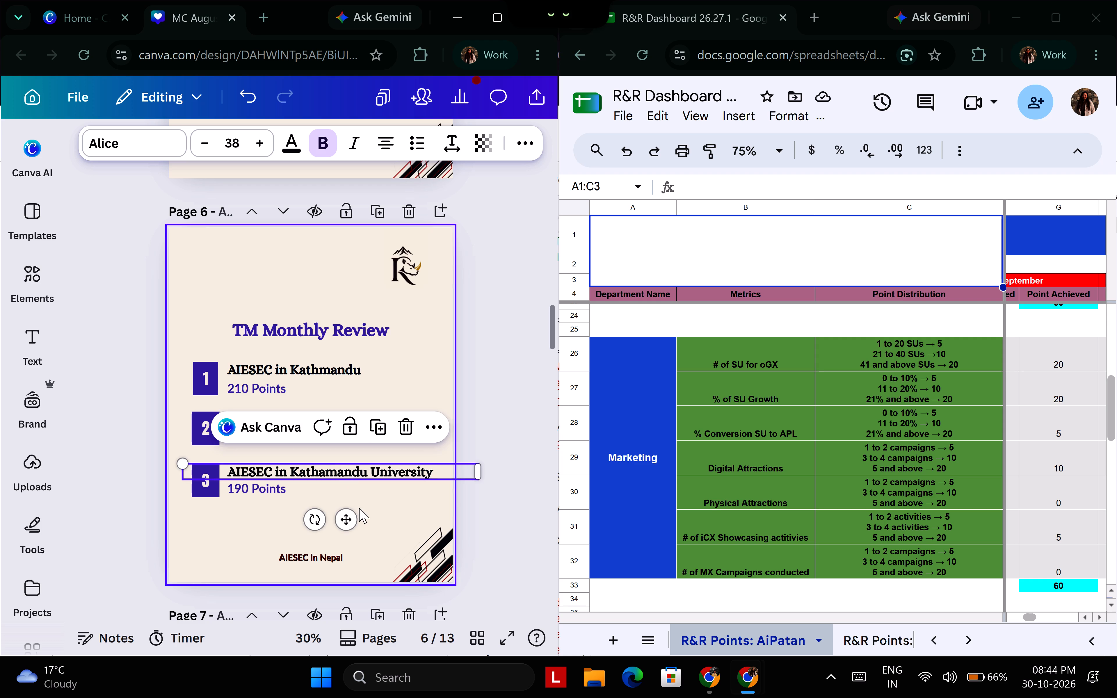
pyautogui.click(354, 497)
pyautogui.click(328, 462)
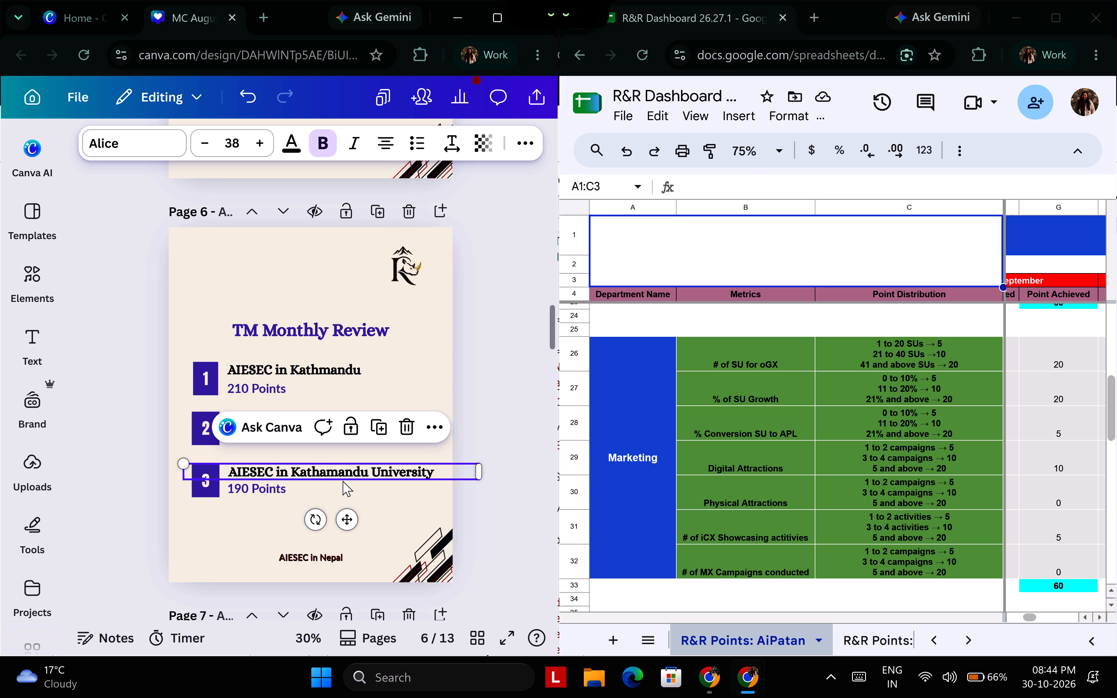
pyautogui.click(349, 491)
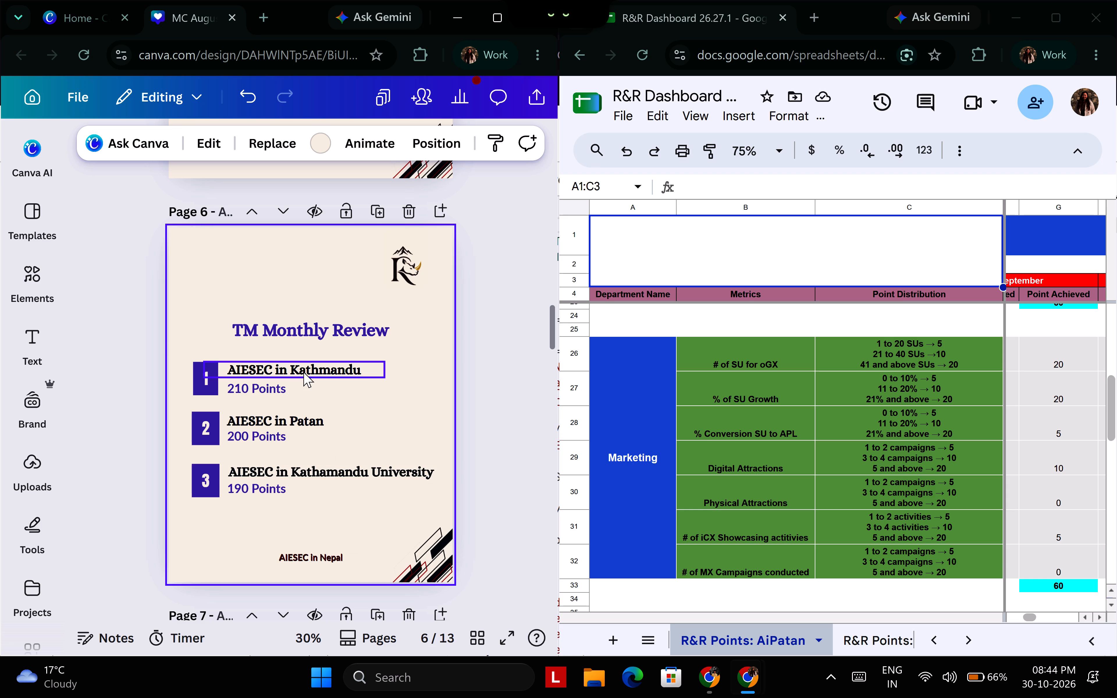
# Nudge the first-ranked AIESEC in Kathmandu name slightly closer to its points.
pyautogui.click(303, 372)
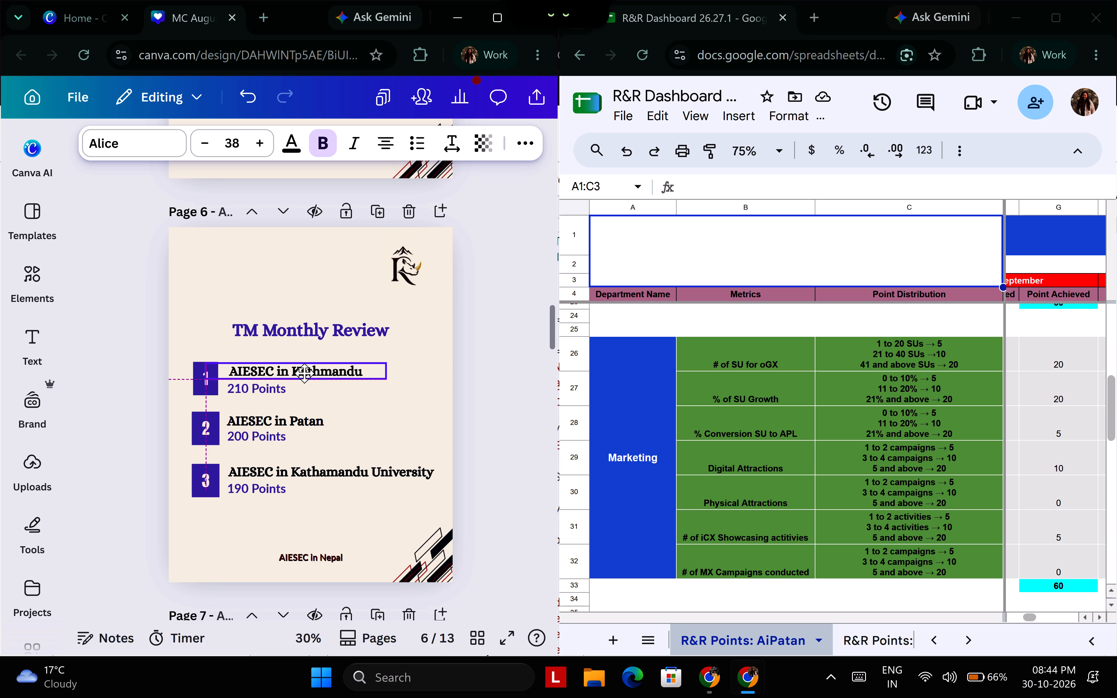
pyautogui.click(394, 417)
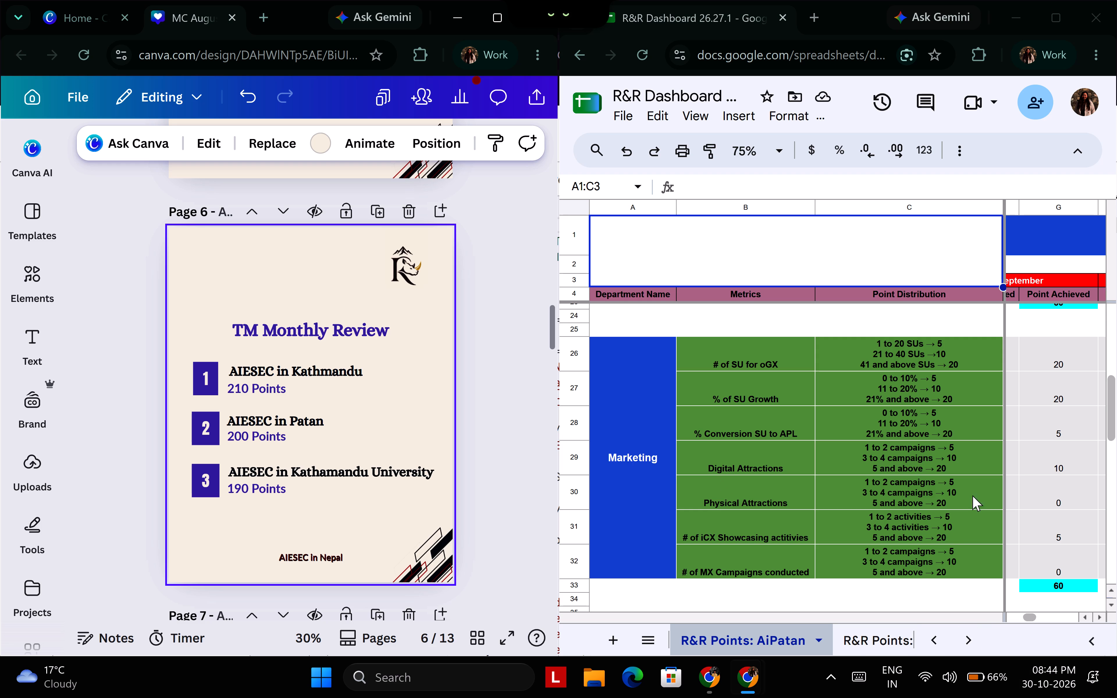
# Check the September Talent Management totals on the AiPatan, AiPokhara and AiLumbini sheets against the TM Monthly Review ranking.
pyautogui.scroll(-2, 1048, 440)
pyautogui.scroll(-6, 1071, 457)
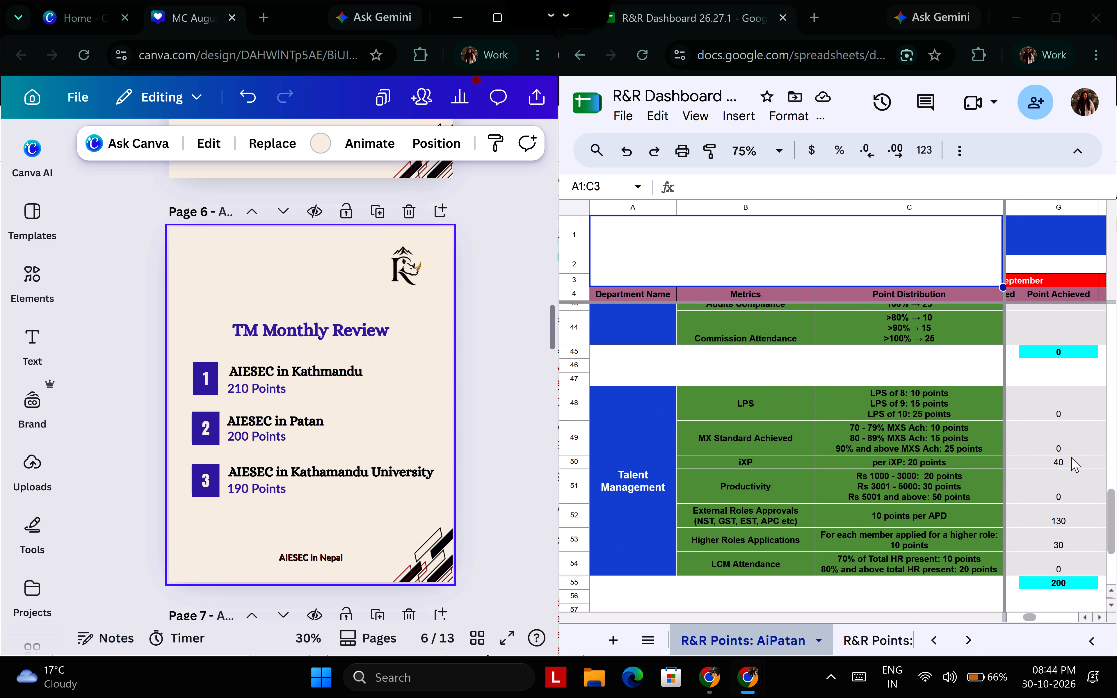
pyautogui.scroll(-1, 1071, 457)
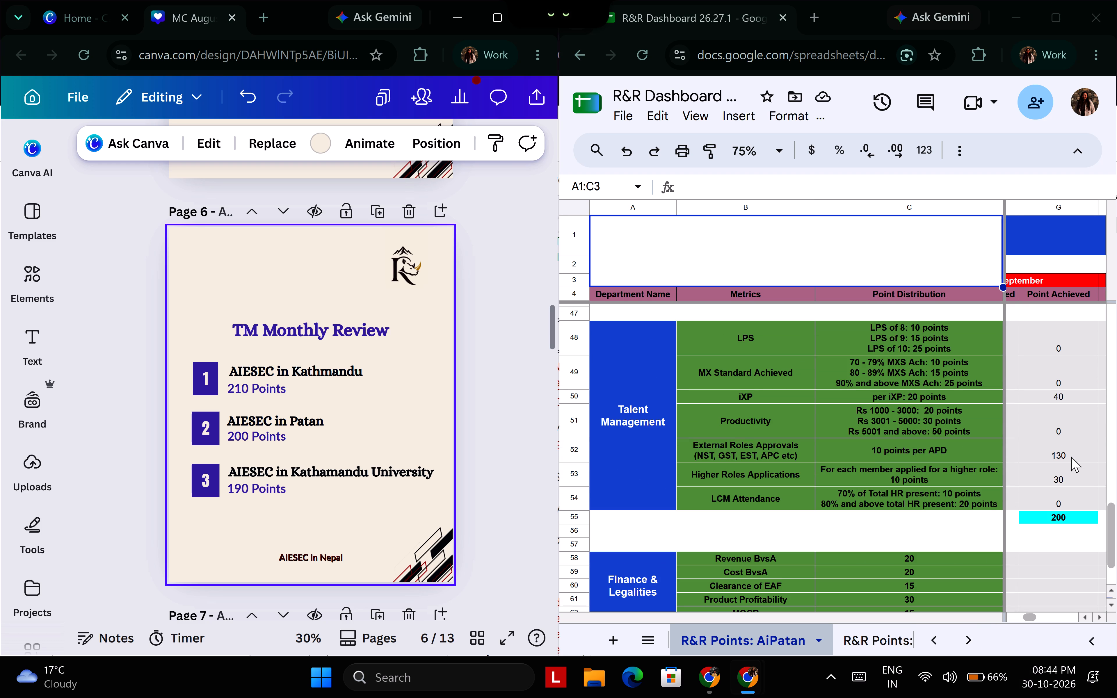
pyautogui.click(868, 638)
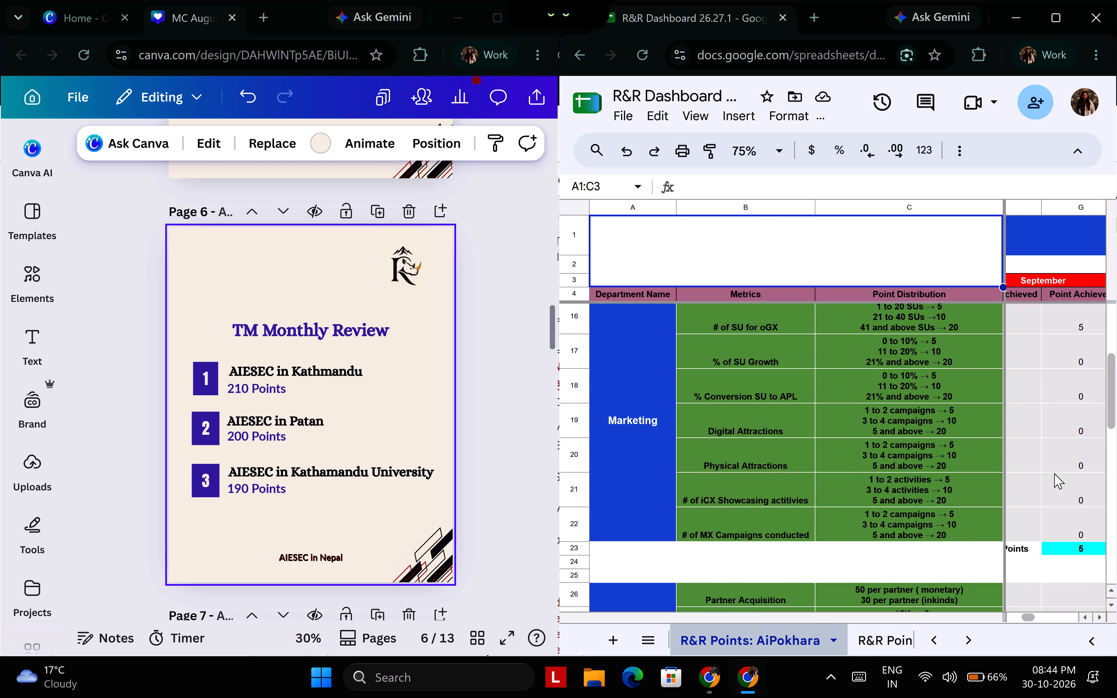
pyautogui.scroll(-8, 1088, 439)
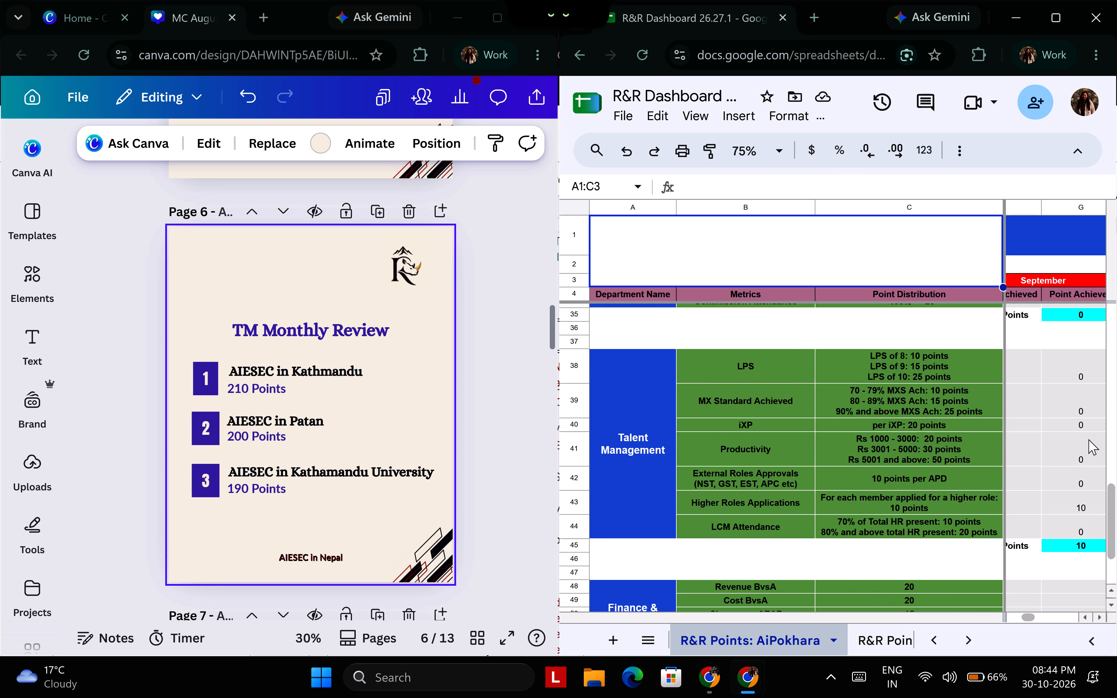
pyautogui.click(878, 632)
pyautogui.scroll(-8, 1004, 421)
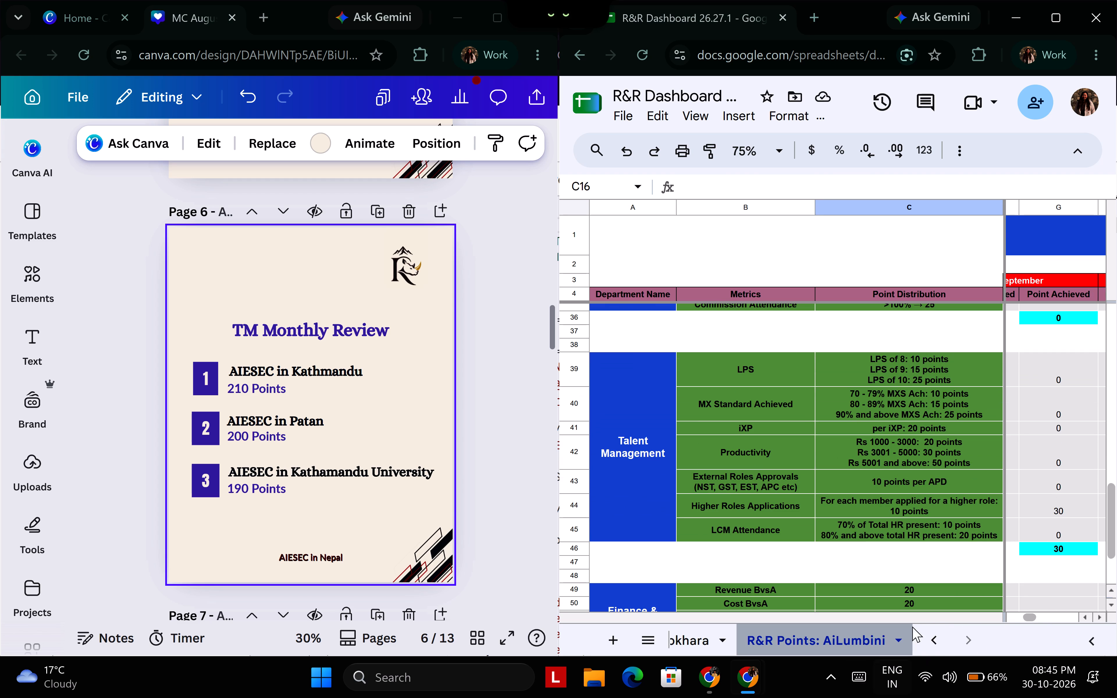
# Go back through the sheets toward R&R Points: AiK, rechecking AiKU's September Talent Management total on the way.
pyautogui.click(933, 644)
pyautogui.click(932, 641)
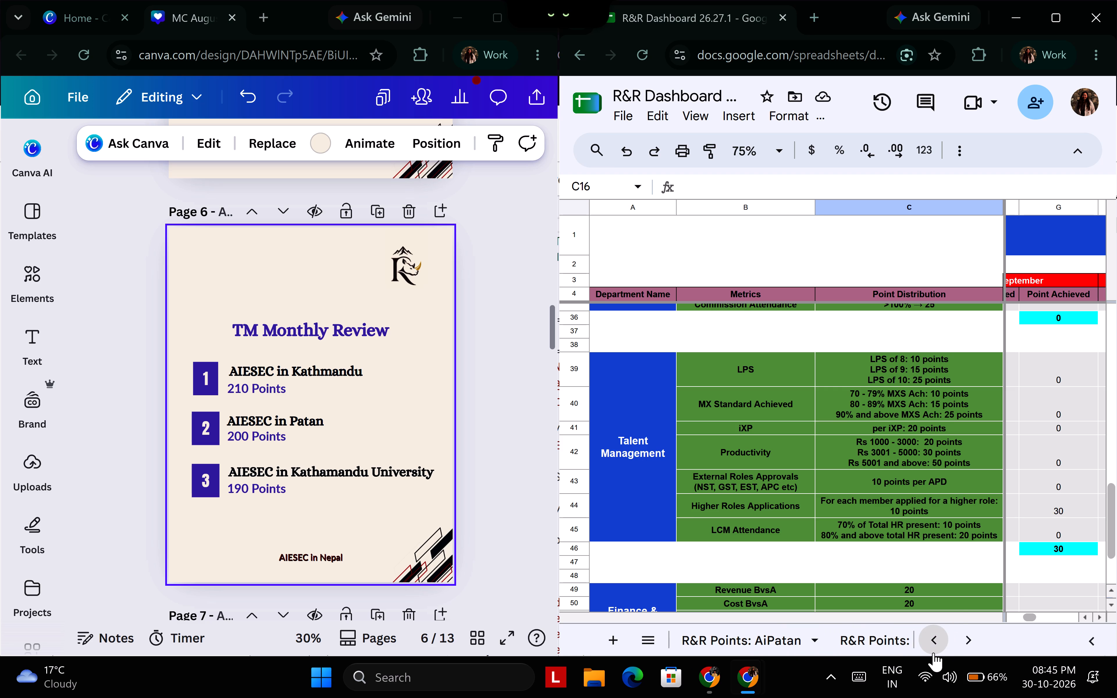
pyautogui.click(931, 647)
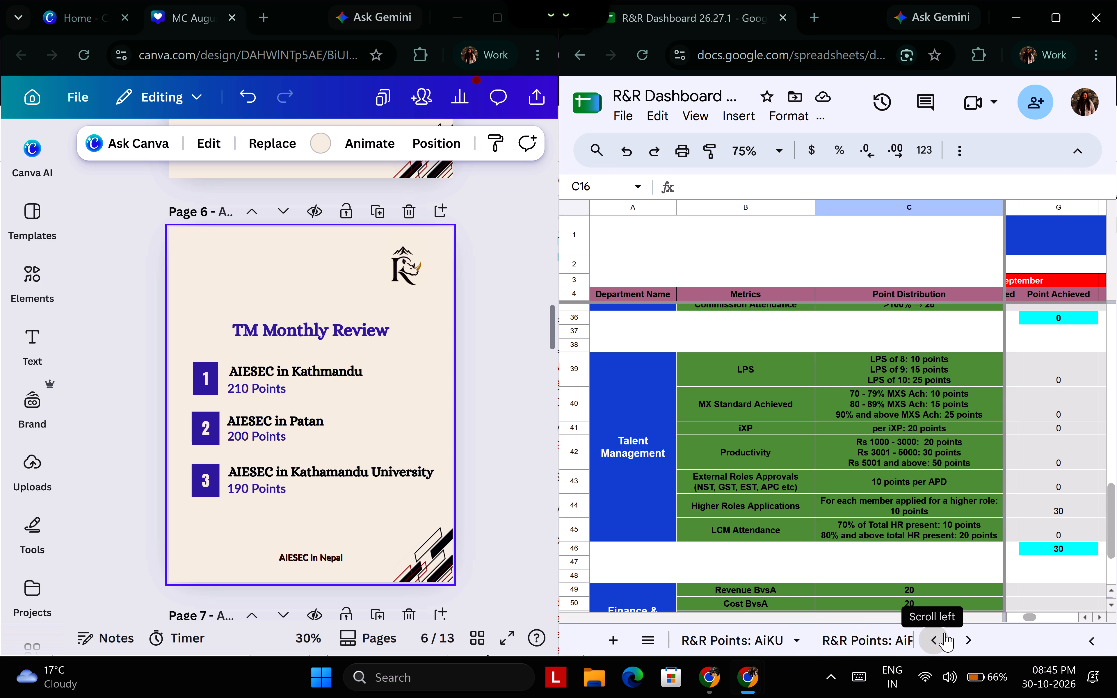
pyautogui.click(947, 634)
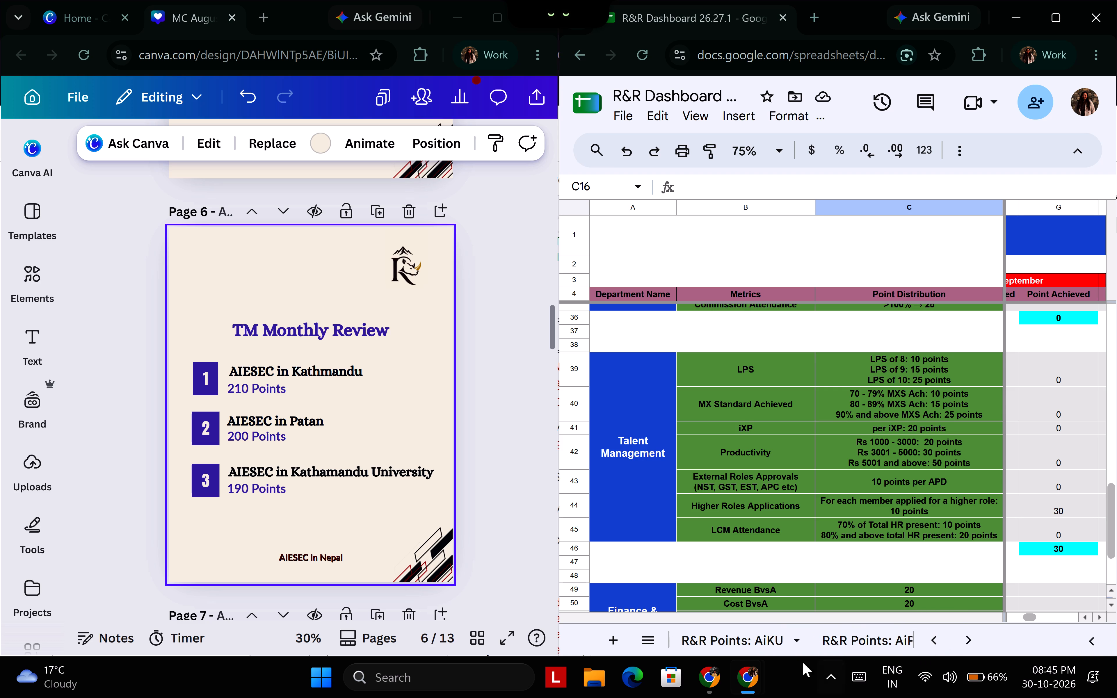
pyautogui.click(744, 651)
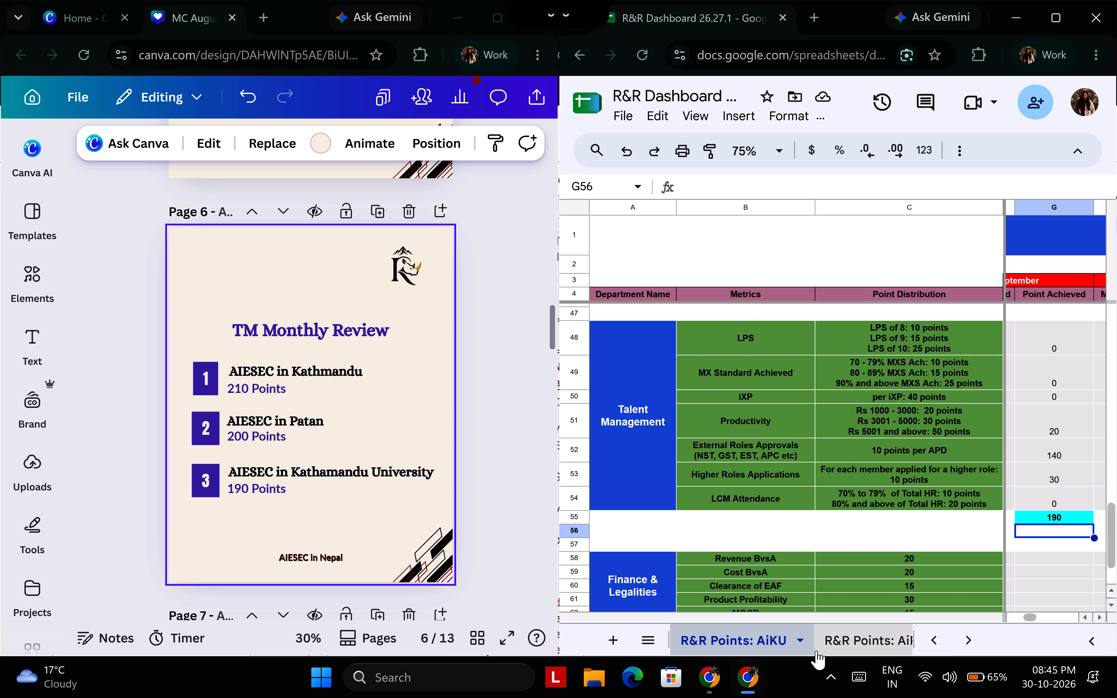
pyautogui.click(938, 629)
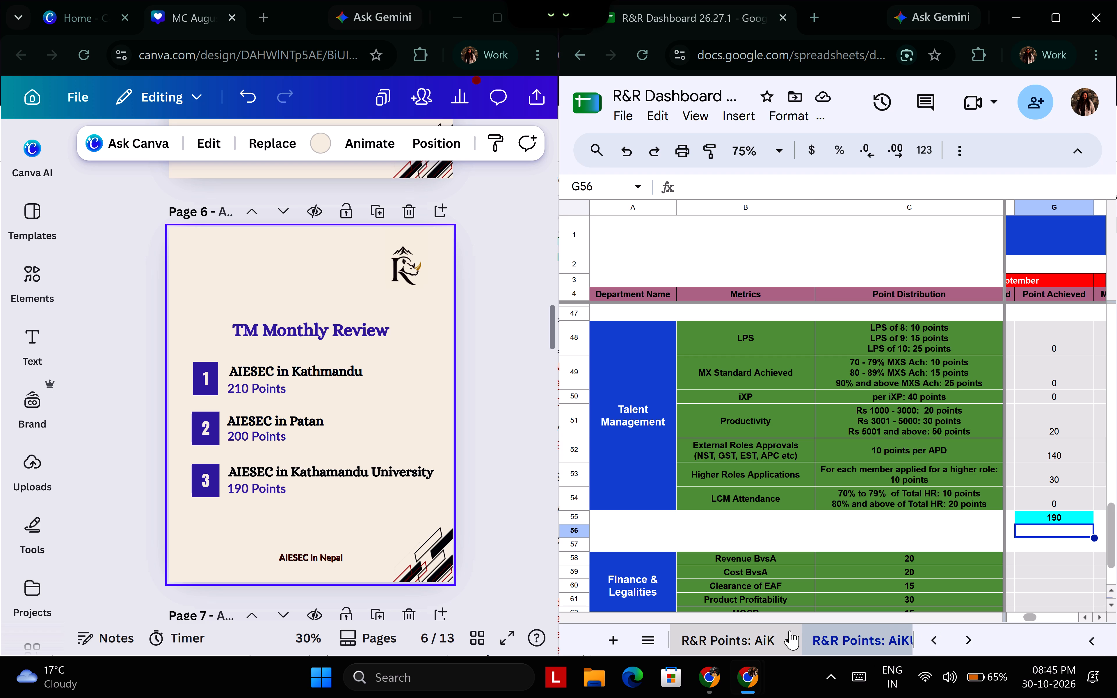